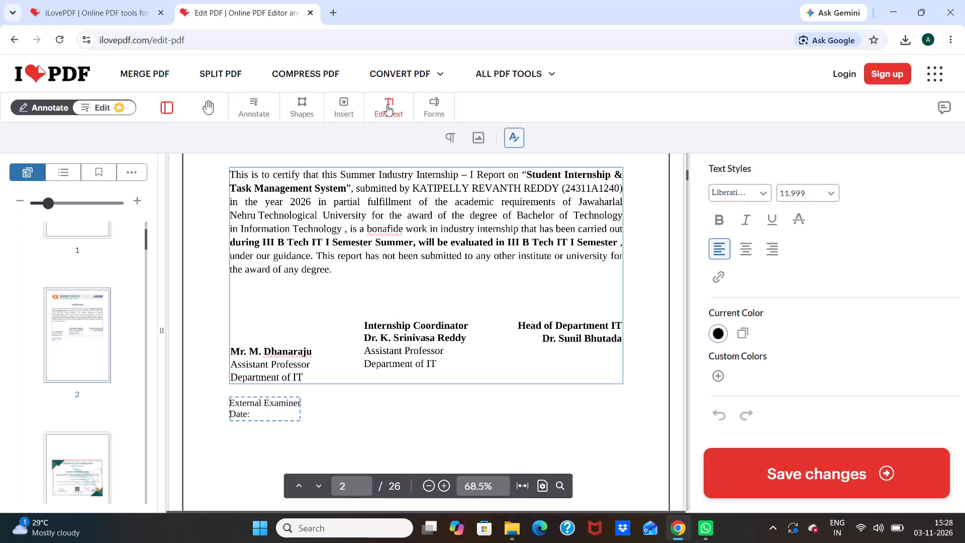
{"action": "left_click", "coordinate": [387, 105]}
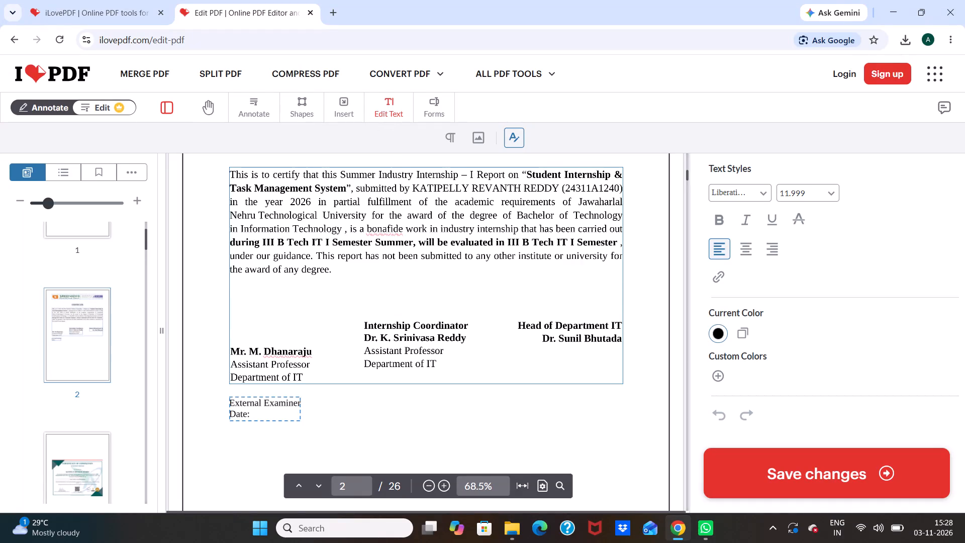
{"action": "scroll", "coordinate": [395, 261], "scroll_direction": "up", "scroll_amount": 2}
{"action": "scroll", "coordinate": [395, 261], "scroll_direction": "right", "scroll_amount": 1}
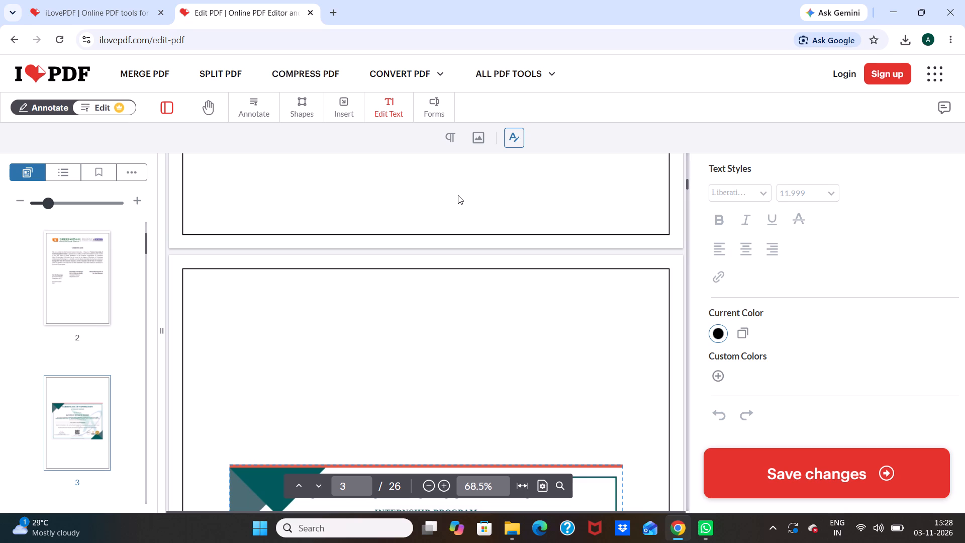
Reload the PDF editor page.
{"action": "left_click", "coordinate": [60, 30]}
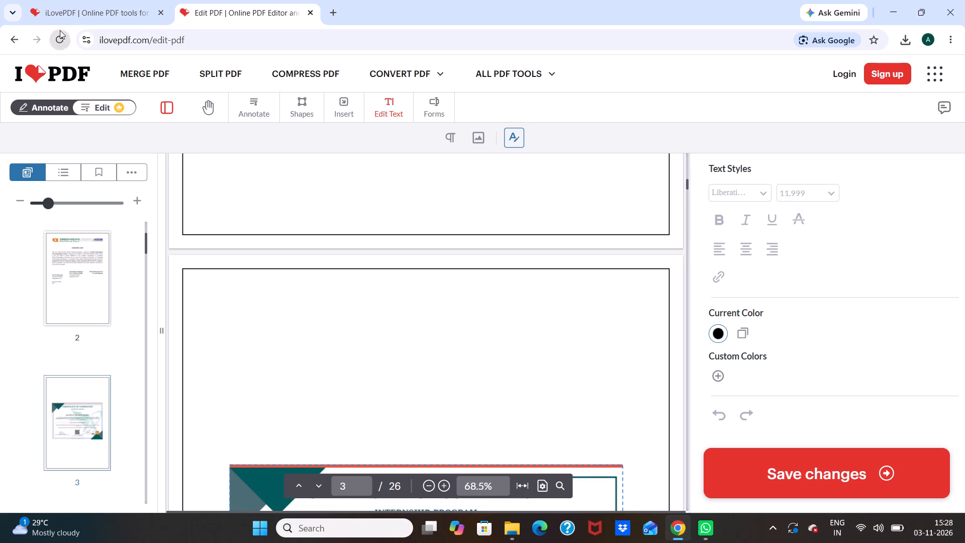
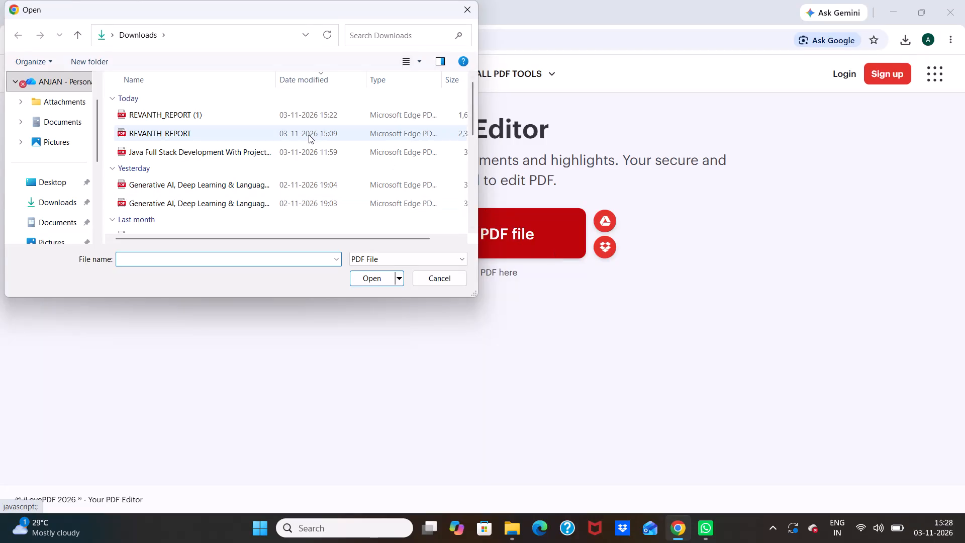
Open the REVANTH_REPORT (1) PDF from the Downloads folder in the PDF editor.
{"action": "double_click", "coordinate": [284, 114]}
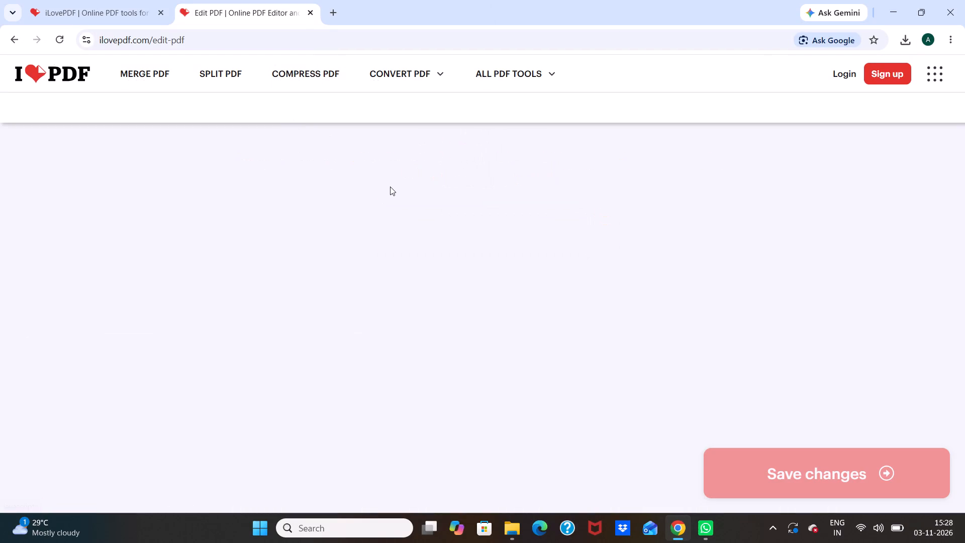
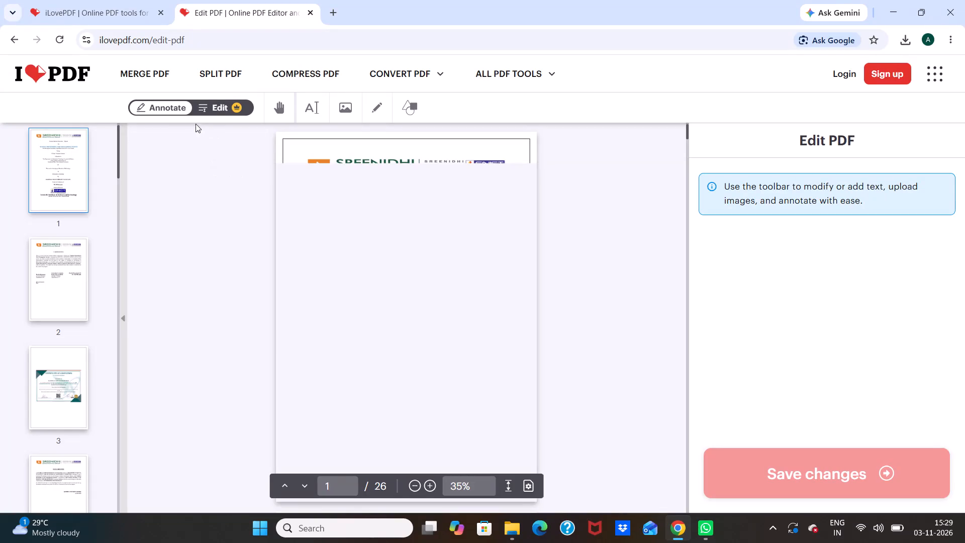
Switch the document from annotating to editing its existing text.
{"action": "left_click", "coordinate": [174, 110]}
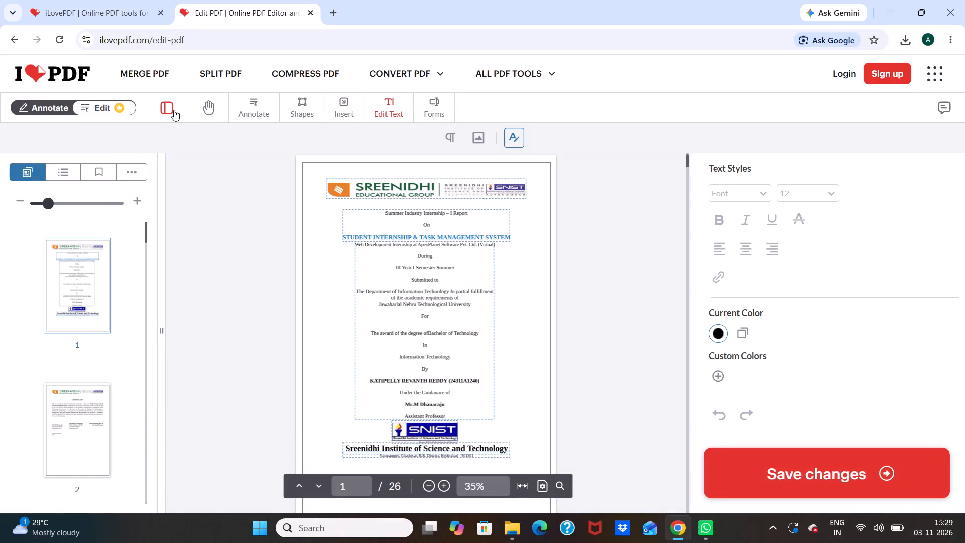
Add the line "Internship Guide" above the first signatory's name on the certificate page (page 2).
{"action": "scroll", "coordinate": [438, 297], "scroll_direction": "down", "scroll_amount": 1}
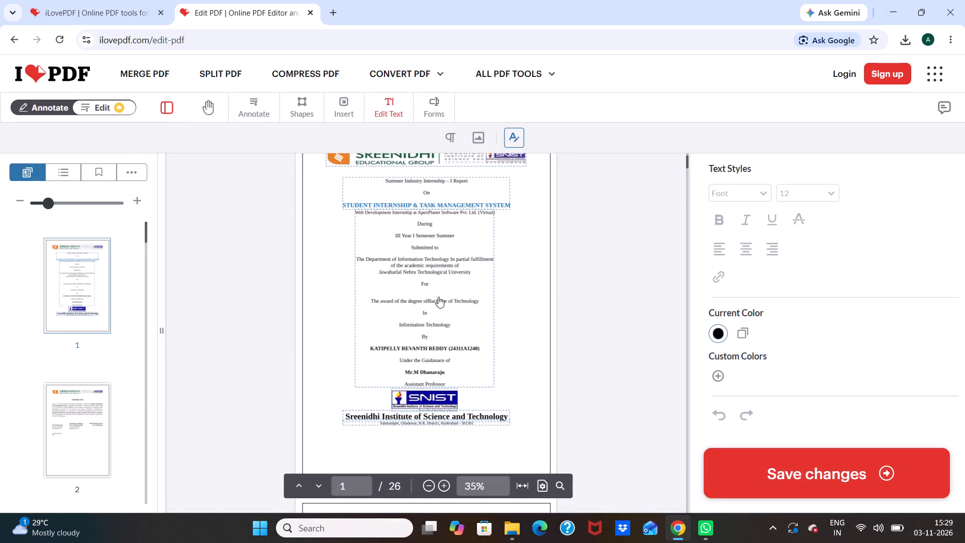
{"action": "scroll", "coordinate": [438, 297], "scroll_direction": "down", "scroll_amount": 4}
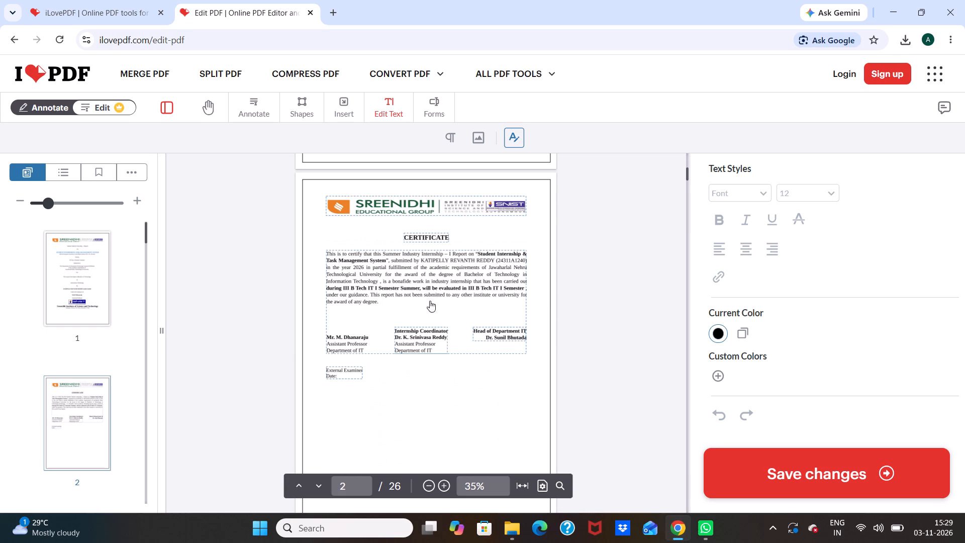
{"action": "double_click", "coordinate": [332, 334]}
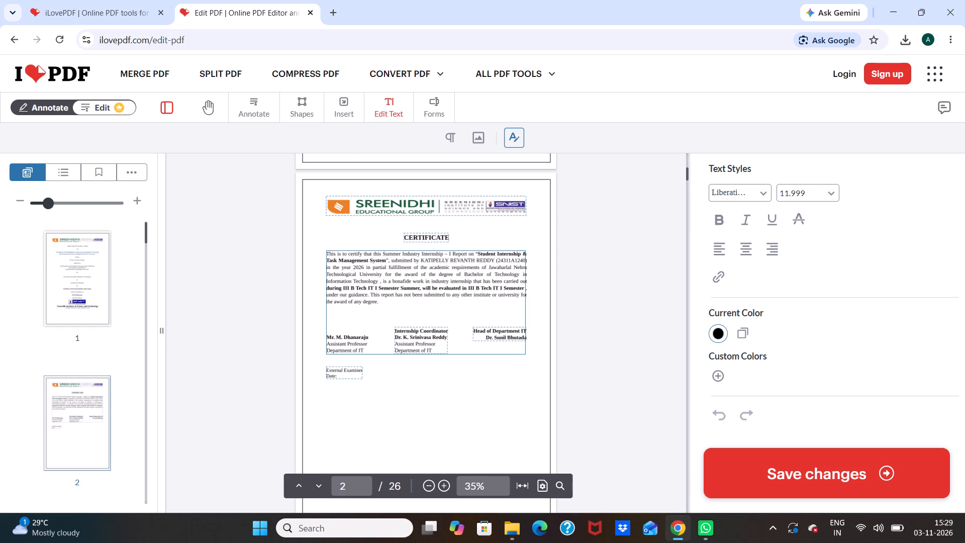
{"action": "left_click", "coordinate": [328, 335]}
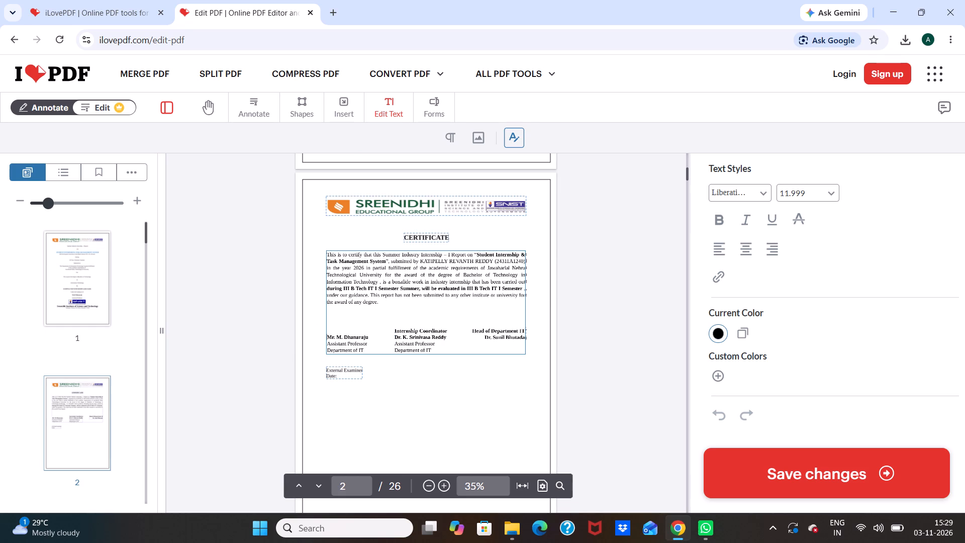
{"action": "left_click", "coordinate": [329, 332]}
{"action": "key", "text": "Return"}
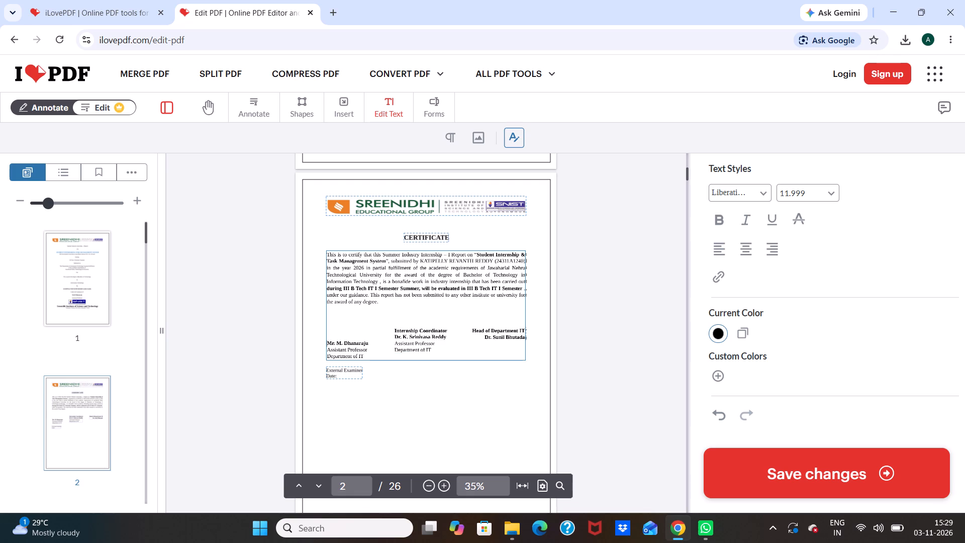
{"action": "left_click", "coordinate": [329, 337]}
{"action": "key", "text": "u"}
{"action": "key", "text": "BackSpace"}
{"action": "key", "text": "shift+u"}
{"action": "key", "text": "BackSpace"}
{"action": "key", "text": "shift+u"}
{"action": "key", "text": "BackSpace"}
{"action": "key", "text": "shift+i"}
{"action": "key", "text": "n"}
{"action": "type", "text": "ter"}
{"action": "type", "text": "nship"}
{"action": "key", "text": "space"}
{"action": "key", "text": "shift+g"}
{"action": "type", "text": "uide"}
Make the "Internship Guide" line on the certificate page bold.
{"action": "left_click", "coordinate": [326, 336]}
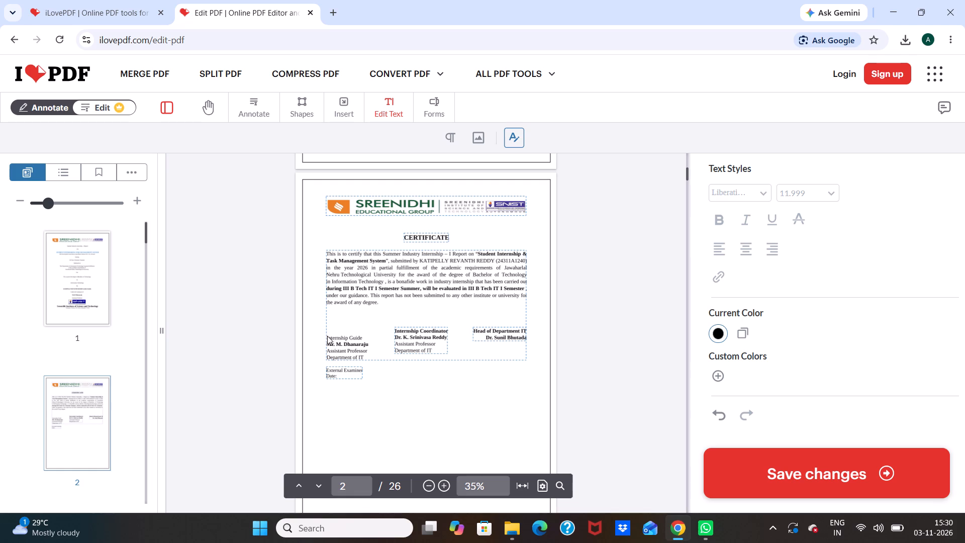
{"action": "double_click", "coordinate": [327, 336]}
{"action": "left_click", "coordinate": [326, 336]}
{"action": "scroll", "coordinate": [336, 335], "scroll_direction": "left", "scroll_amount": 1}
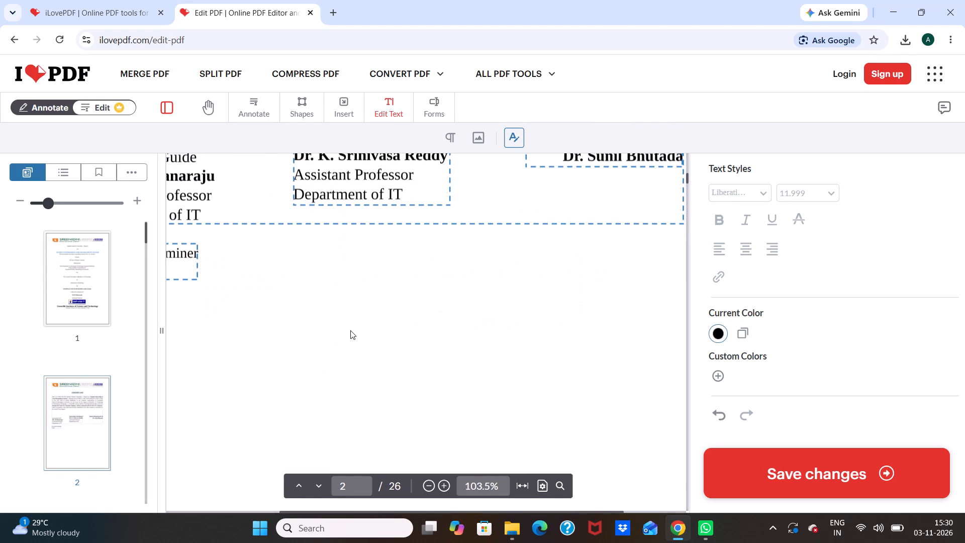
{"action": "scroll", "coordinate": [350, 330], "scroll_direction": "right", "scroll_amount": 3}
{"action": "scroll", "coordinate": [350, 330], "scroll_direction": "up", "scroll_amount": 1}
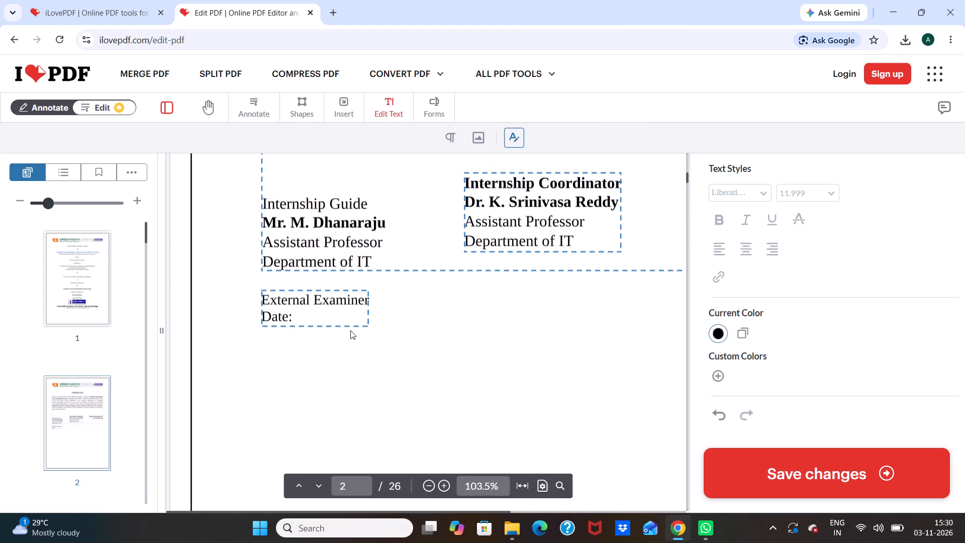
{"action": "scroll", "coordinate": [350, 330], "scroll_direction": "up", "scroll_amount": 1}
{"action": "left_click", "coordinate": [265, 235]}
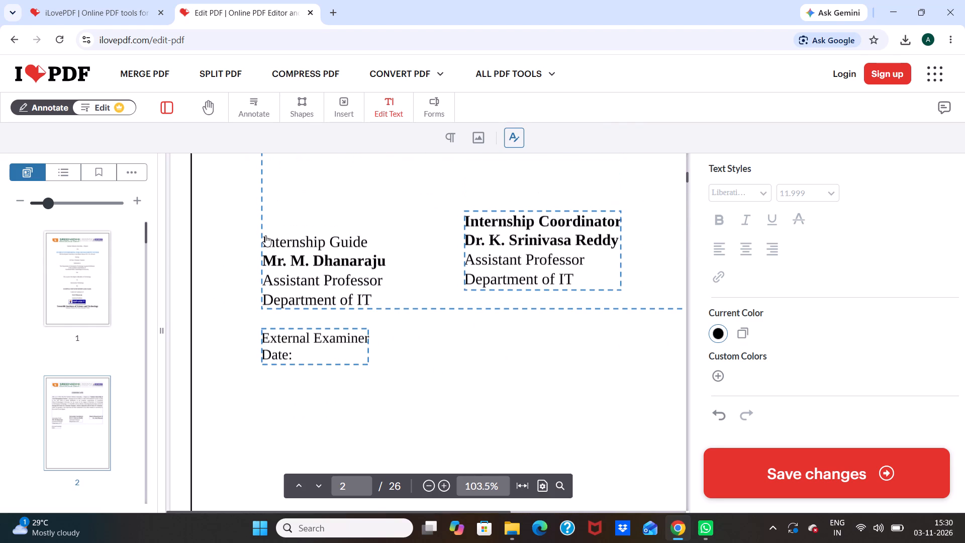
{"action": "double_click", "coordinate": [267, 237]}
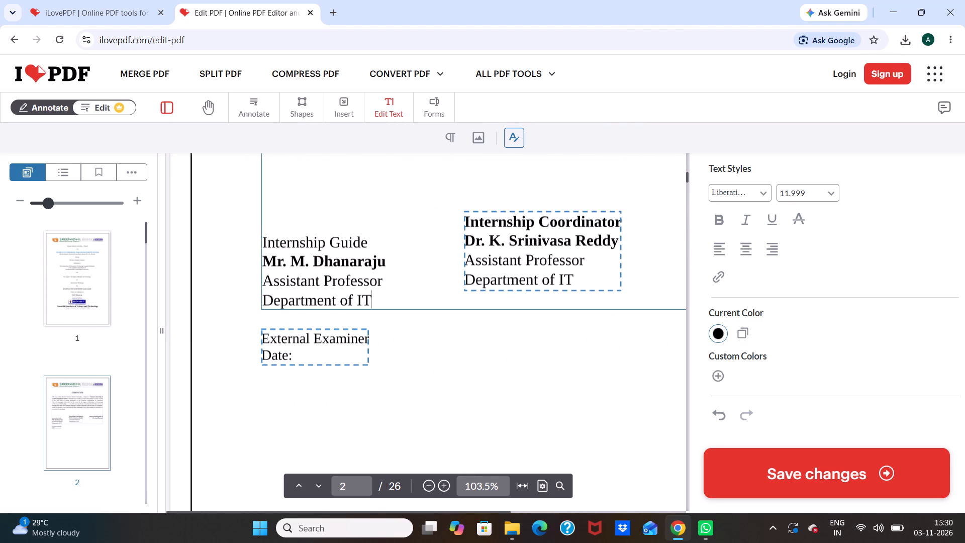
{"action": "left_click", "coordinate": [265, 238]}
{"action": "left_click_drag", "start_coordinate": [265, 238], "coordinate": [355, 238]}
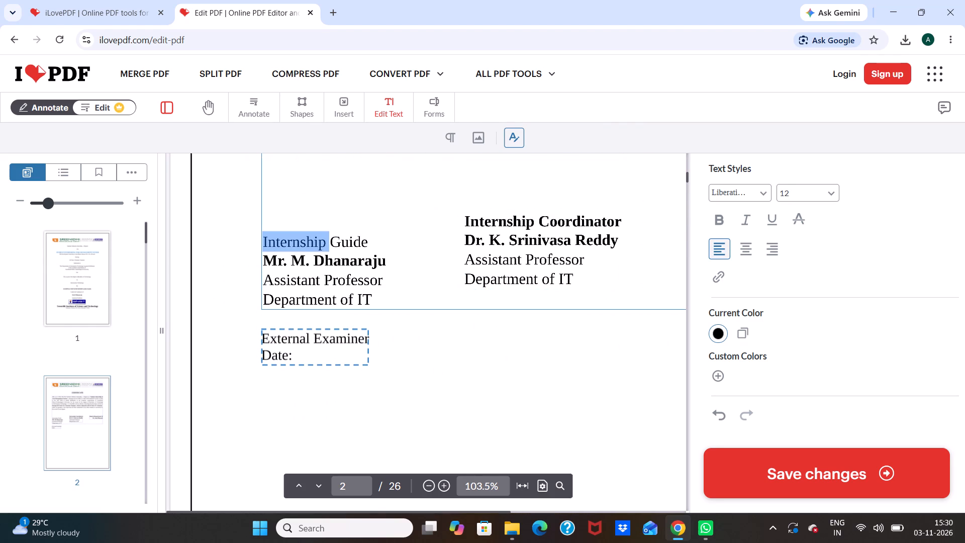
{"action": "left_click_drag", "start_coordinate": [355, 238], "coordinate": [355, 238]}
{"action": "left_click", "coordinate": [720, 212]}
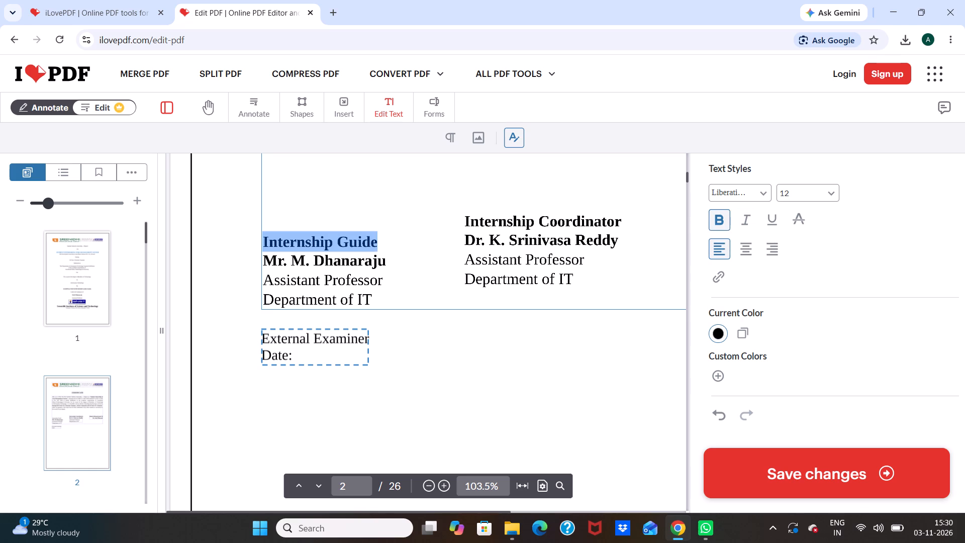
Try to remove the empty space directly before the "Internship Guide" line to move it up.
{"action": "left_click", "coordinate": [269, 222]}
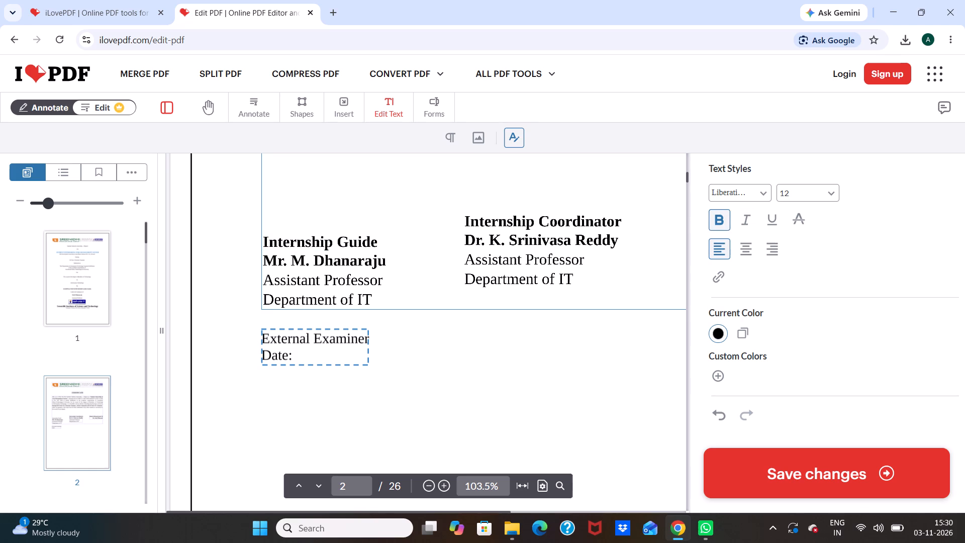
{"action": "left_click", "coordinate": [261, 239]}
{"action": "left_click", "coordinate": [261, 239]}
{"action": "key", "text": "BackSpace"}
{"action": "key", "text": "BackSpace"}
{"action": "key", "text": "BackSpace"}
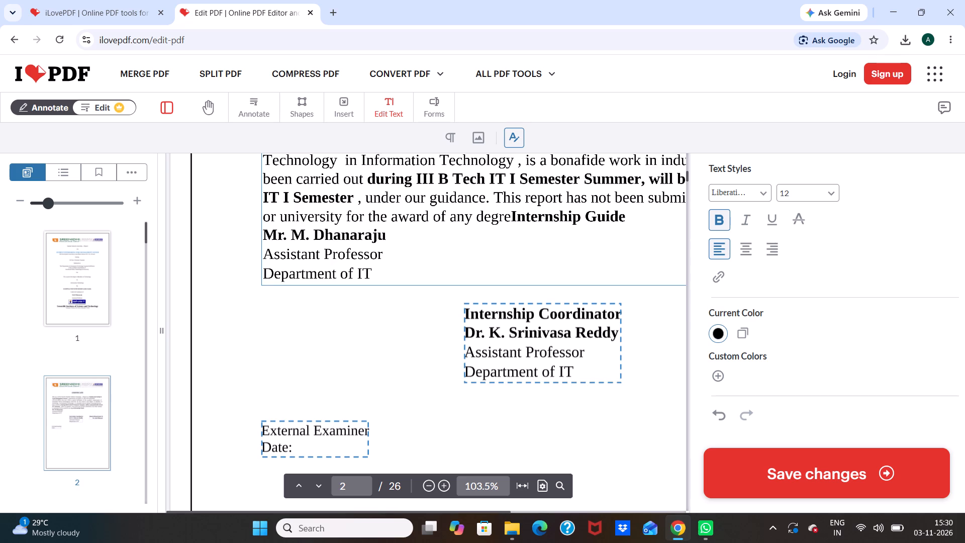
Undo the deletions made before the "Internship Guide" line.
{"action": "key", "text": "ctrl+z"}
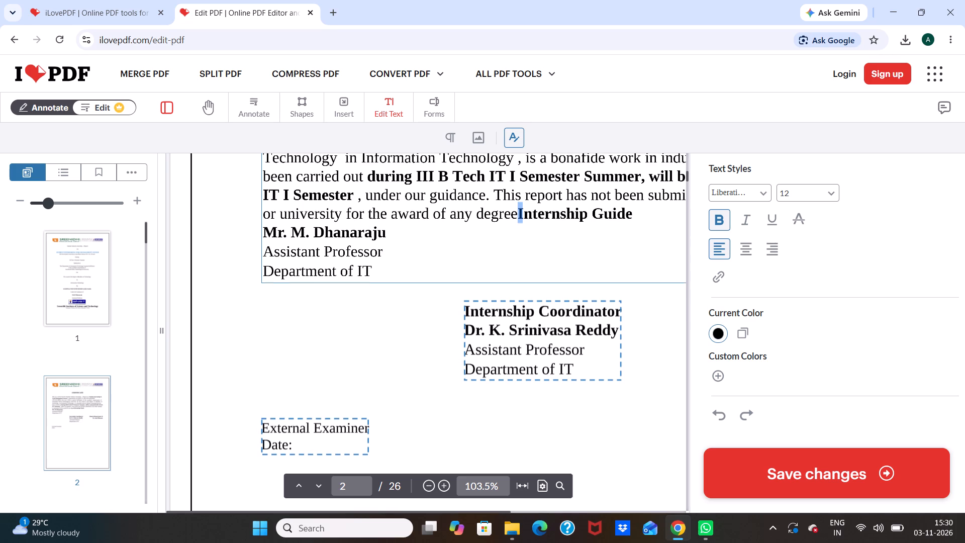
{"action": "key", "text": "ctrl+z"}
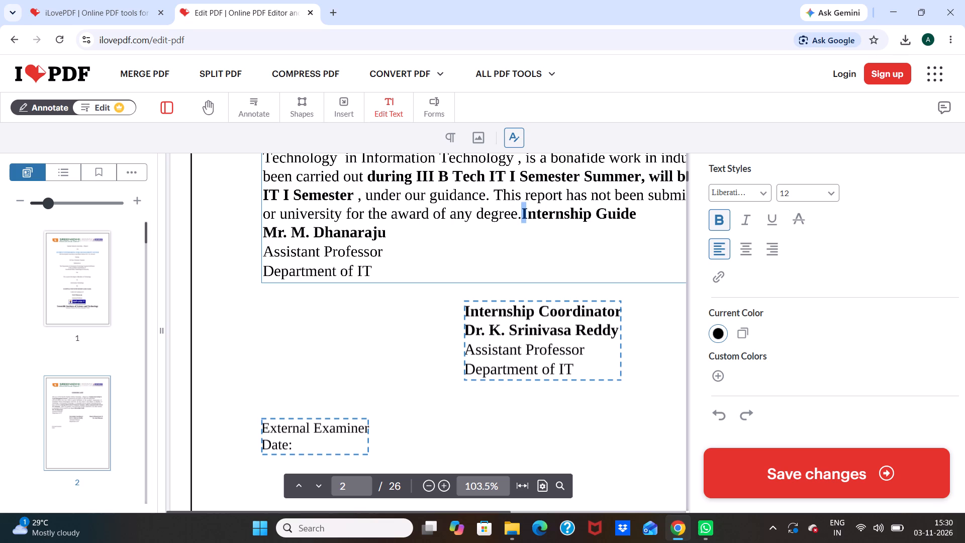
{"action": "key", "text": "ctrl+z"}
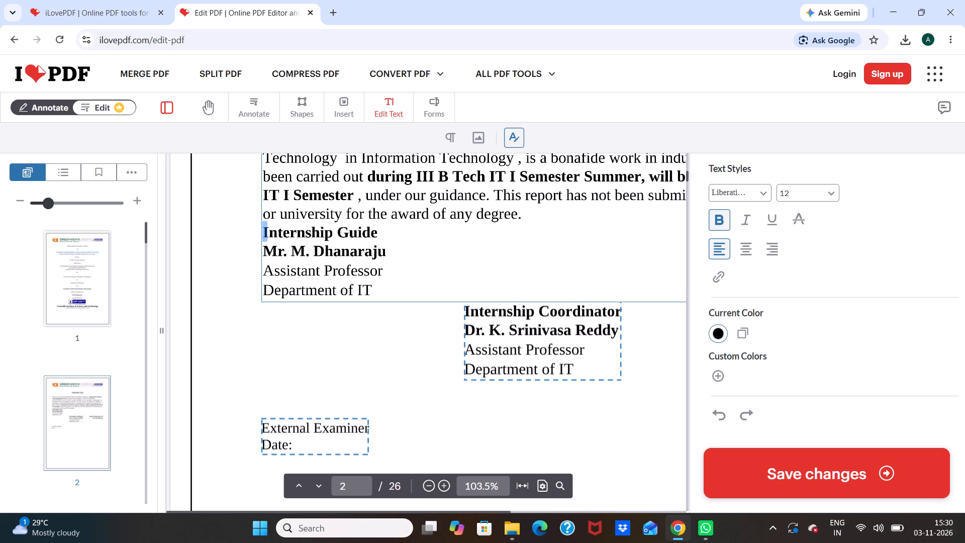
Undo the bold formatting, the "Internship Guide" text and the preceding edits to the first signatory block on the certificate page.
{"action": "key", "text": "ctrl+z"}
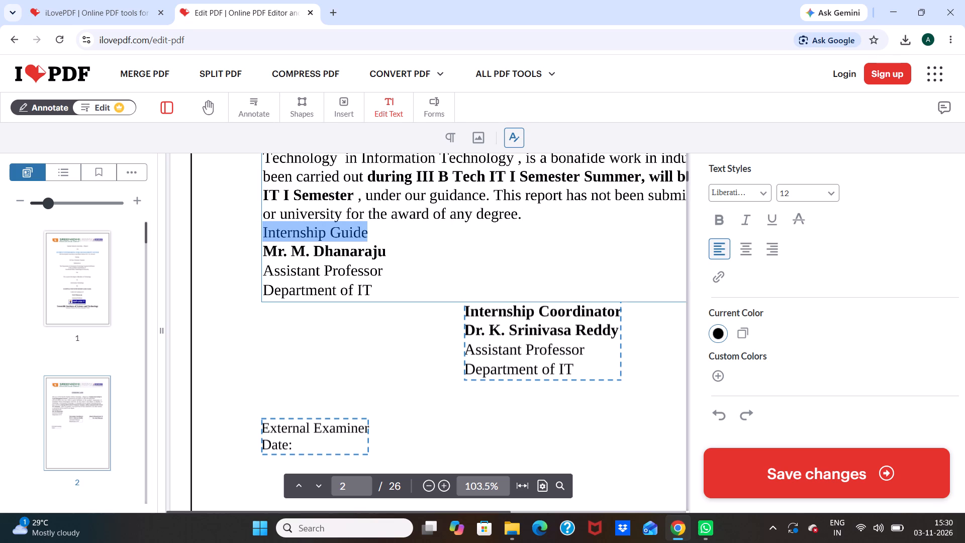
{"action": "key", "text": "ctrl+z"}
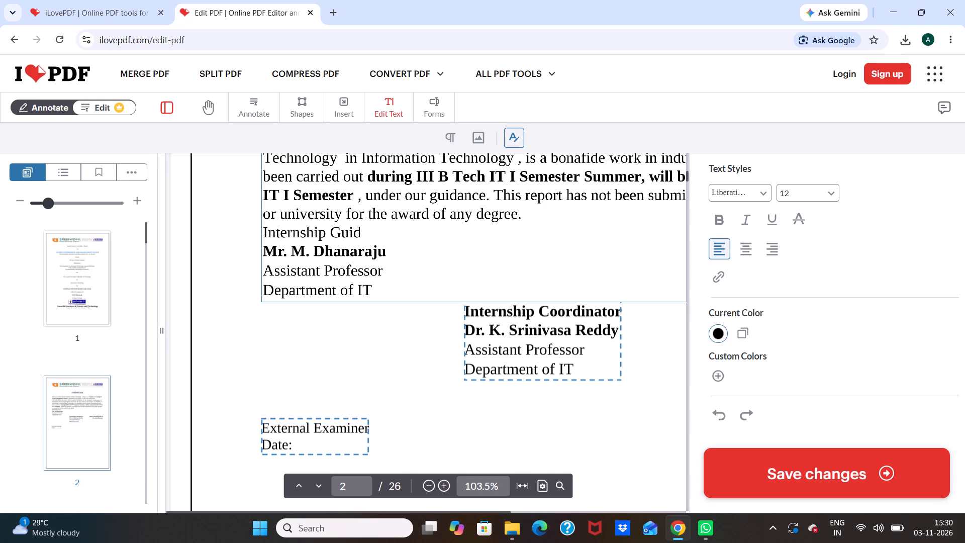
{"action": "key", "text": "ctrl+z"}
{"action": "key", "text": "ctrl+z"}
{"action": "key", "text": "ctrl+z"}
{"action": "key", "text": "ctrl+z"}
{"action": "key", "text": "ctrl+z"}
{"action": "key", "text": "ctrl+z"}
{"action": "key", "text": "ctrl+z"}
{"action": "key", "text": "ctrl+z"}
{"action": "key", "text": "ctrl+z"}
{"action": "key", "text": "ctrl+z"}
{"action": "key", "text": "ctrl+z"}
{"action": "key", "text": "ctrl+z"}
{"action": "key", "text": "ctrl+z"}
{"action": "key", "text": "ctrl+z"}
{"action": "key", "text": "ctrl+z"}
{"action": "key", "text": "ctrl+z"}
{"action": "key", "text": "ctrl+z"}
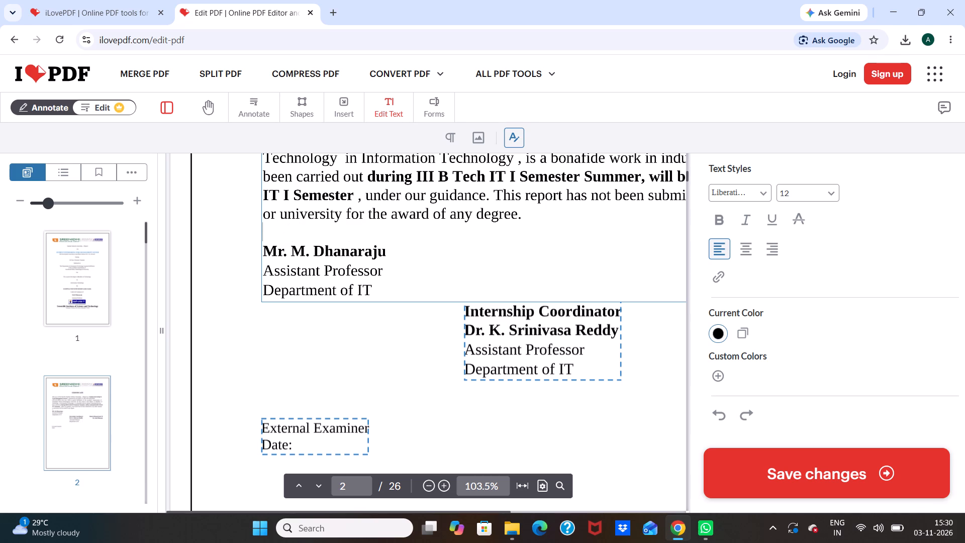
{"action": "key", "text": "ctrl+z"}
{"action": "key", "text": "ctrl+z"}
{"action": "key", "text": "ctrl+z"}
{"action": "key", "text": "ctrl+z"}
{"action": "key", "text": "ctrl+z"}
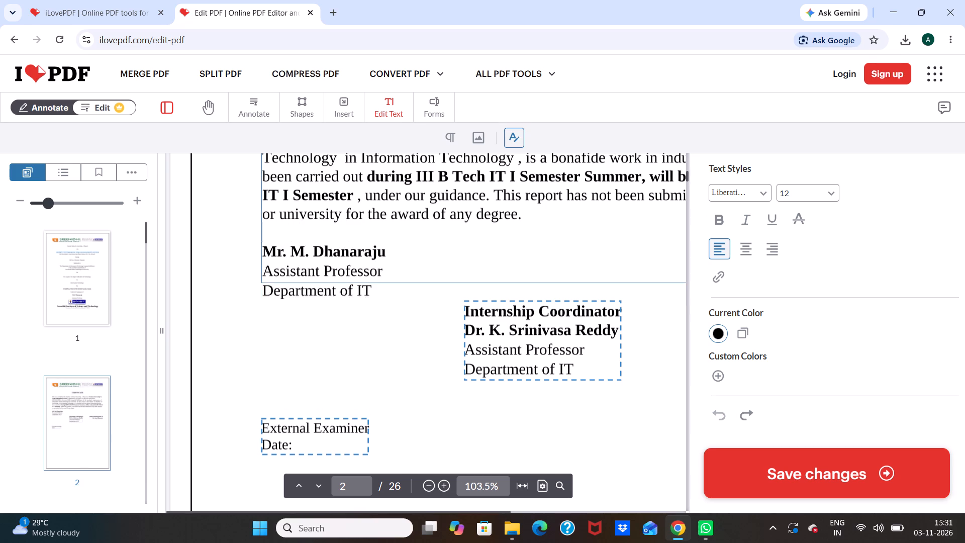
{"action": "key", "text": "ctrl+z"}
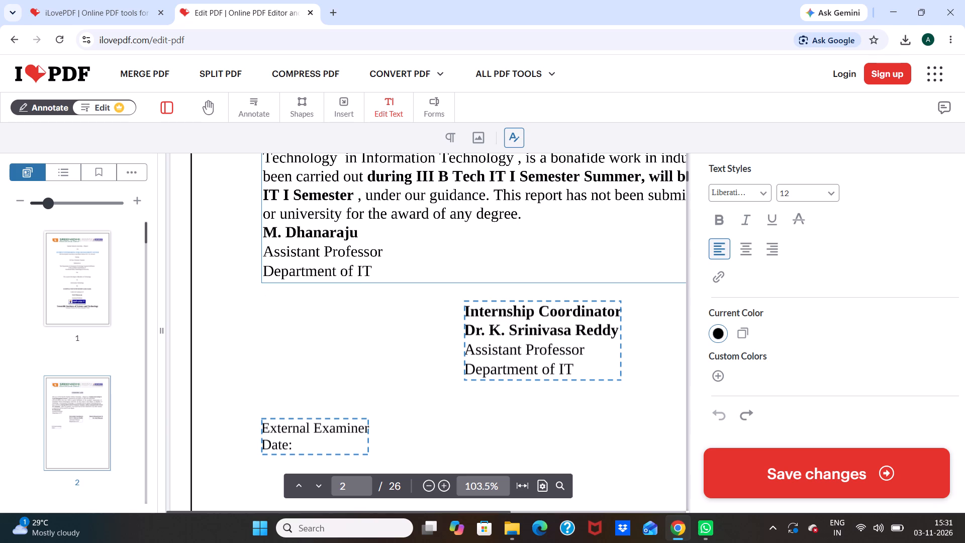
Examine the certificate page's body paragraph and signatory blocks.
{"action": "scroll", "coordinate": [316, 230], "scroll_direction": "up", "scroll_amount": 2}
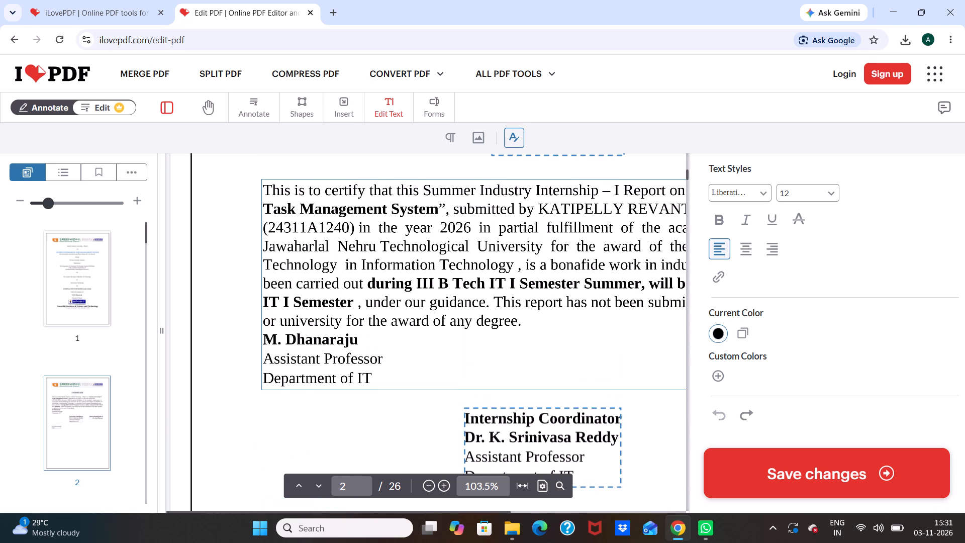
{"action": "scroll", "coordinate": [316, 230], "scroll_direction": "down", "scroll_amount": 1}
{"action": "scroll", "coordinate": [316, 230], "scroll_direction": "up", "scroll_amount": 1}
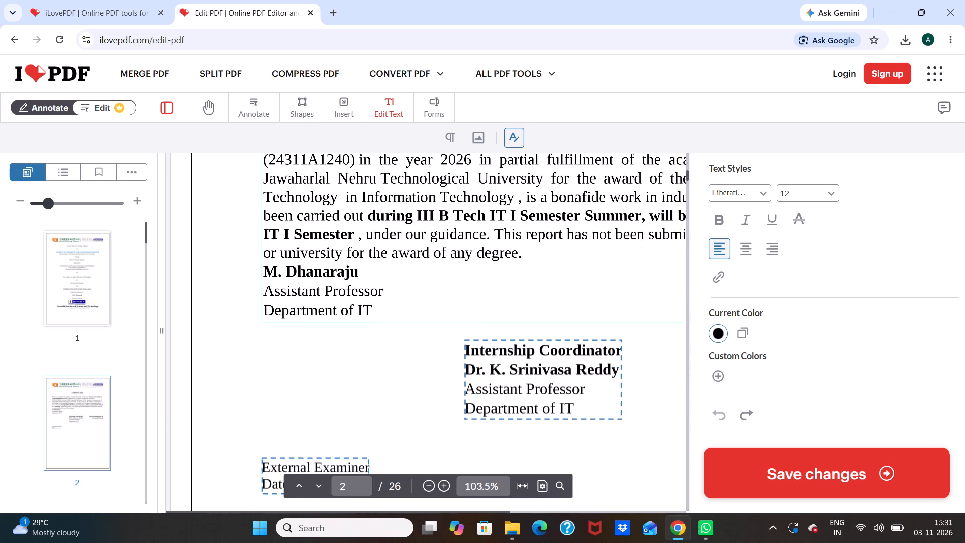
{"action": "scroll", "coordinate": [316, 230], "scroll_direction": "up", "scroll_amount": 1}
{"action": "scroll", "coordinate": [316, 230], "scroll_direction": "left", "scroll_amount": 2}
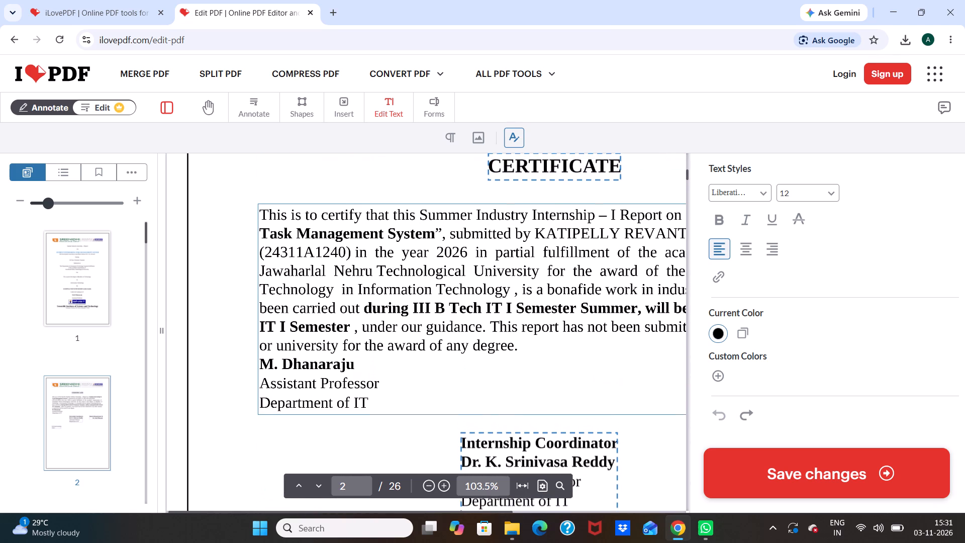
{"action": "scroll", "coordinate": [316, 230], "scroll_direction": "left", "scroll_amount": 2}
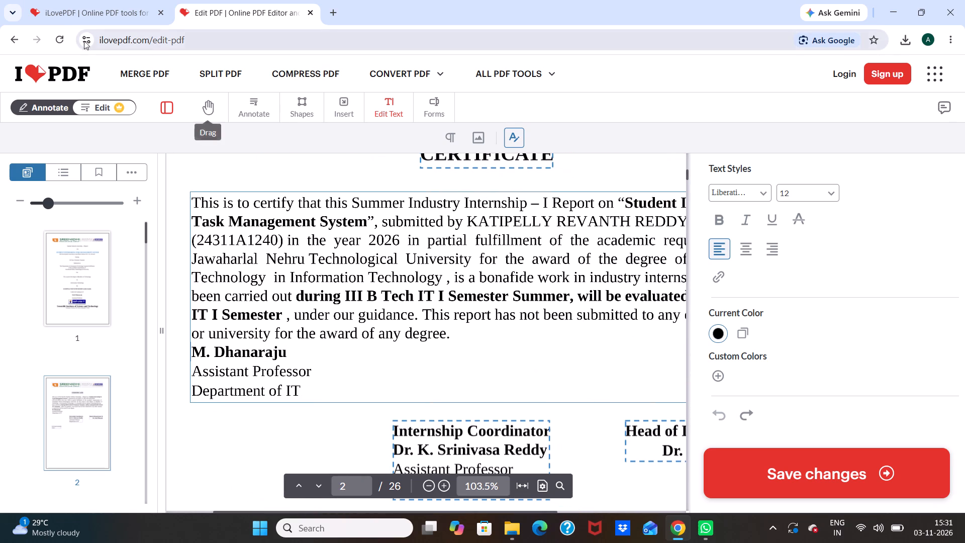
Reload the PDF editor and reopen REVANTH_REPORT (1) from Downloads in text-editing mode.
{"action": "left_click", "coordinate": [60, 38]}
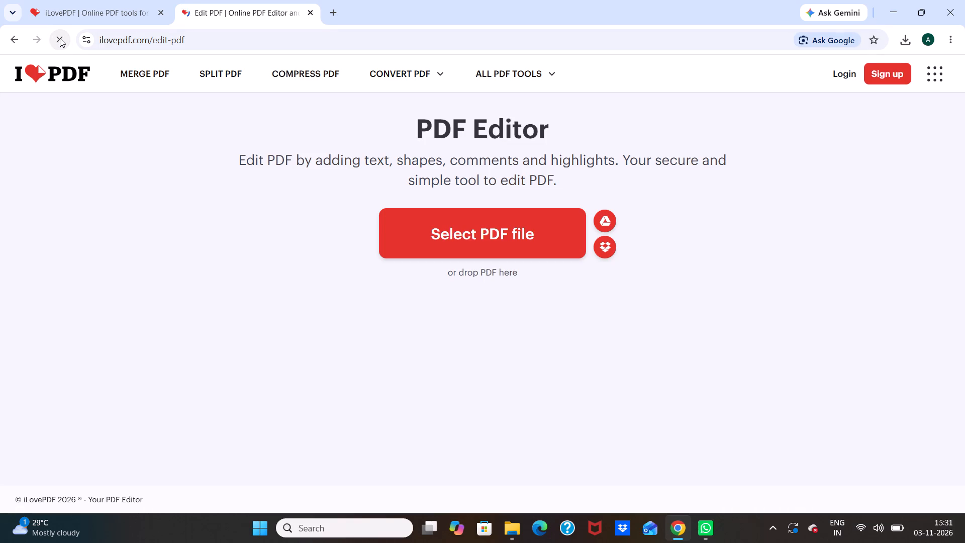
{"action": "left_click", "coordinate": [427, 225]}
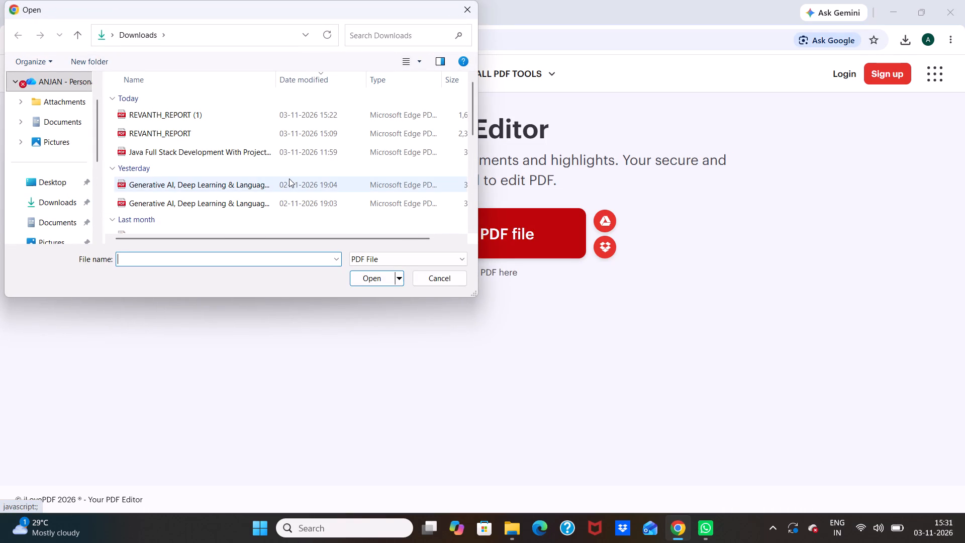
{"action": "scroll", "coordinate": [289, 178], "scroll_direction": "right", "scroll_amount": 1}
{"action": "scroll", "coordinate": [289, 178], "scroll_direction": "up", "scroll_amount": 3}
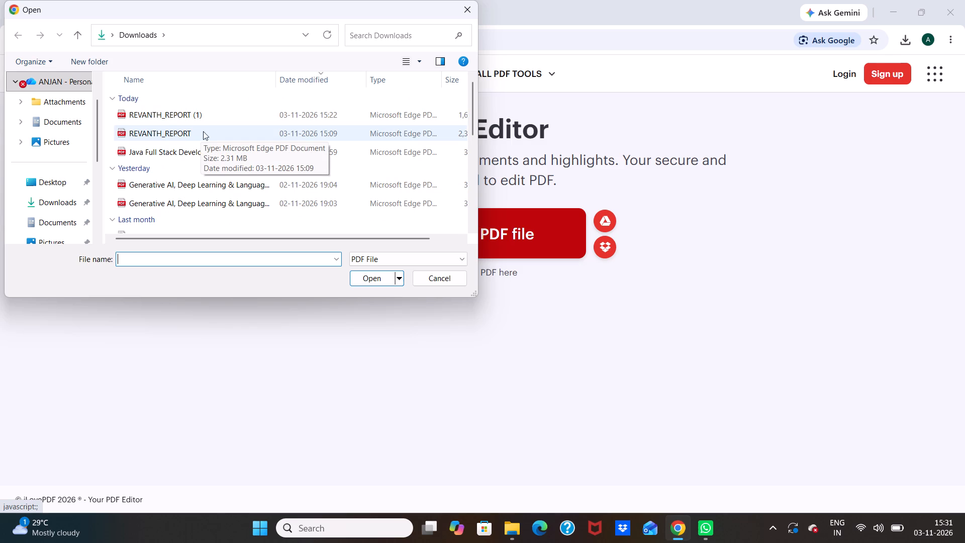
{"action": "left_click", "coordinate": [221, 117]}
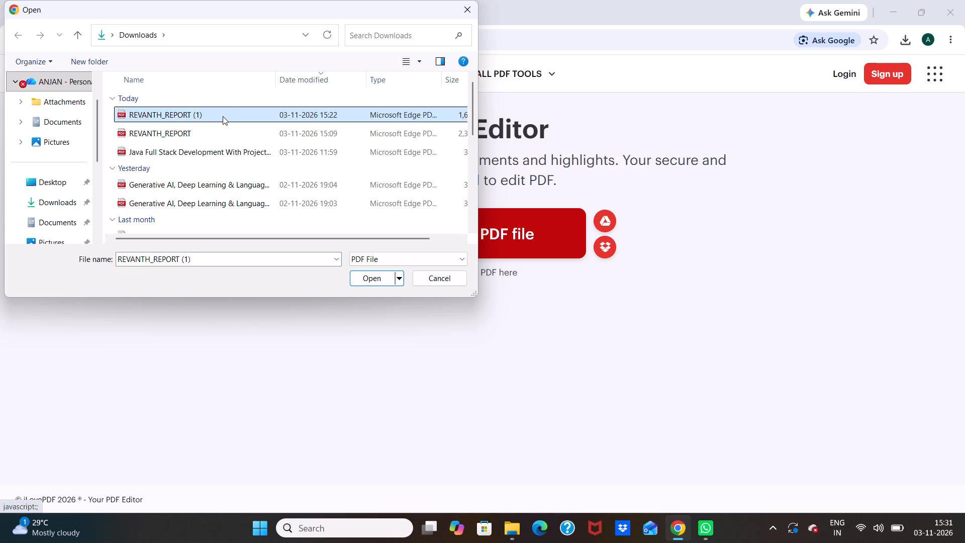
{"action": "double_click", "coordinate": [233, 109]}
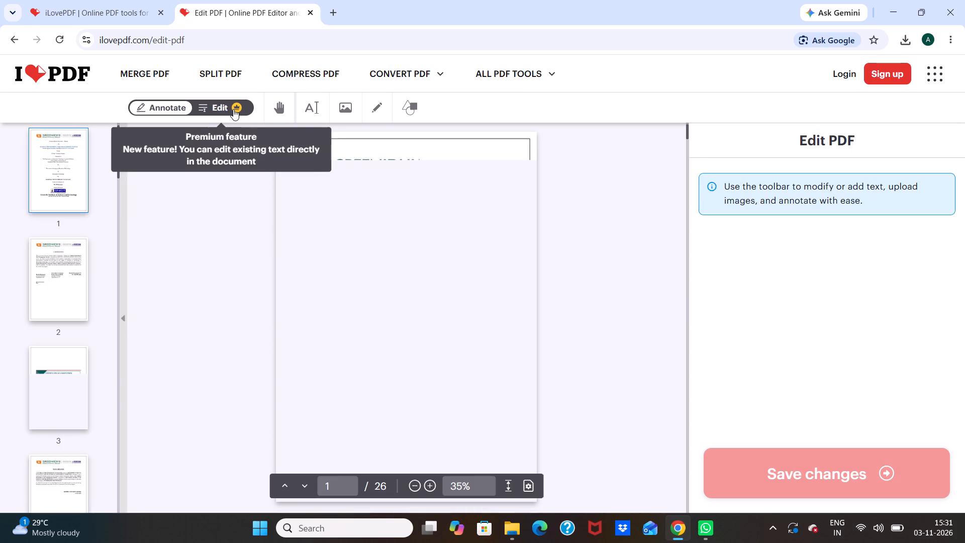
{"action": "left_click", "coordinate": [175, 101]}
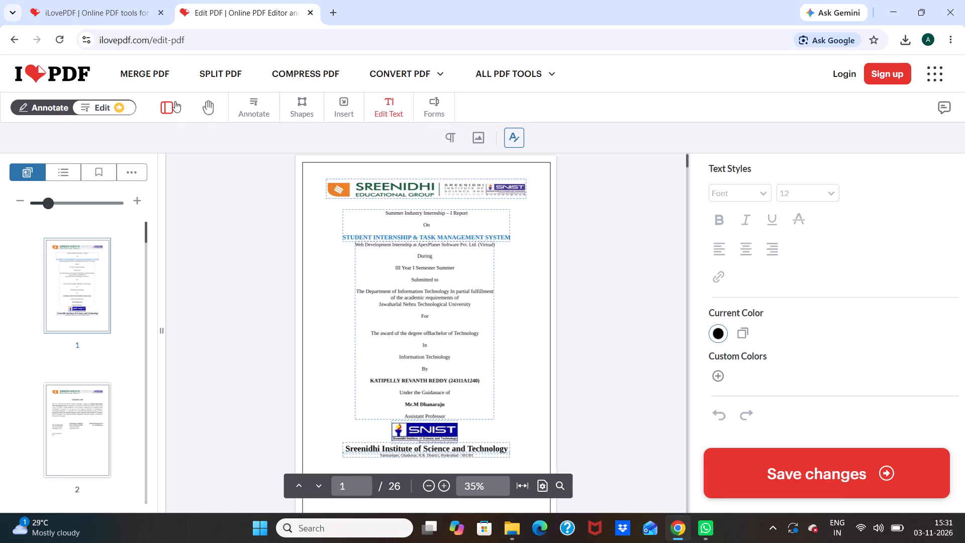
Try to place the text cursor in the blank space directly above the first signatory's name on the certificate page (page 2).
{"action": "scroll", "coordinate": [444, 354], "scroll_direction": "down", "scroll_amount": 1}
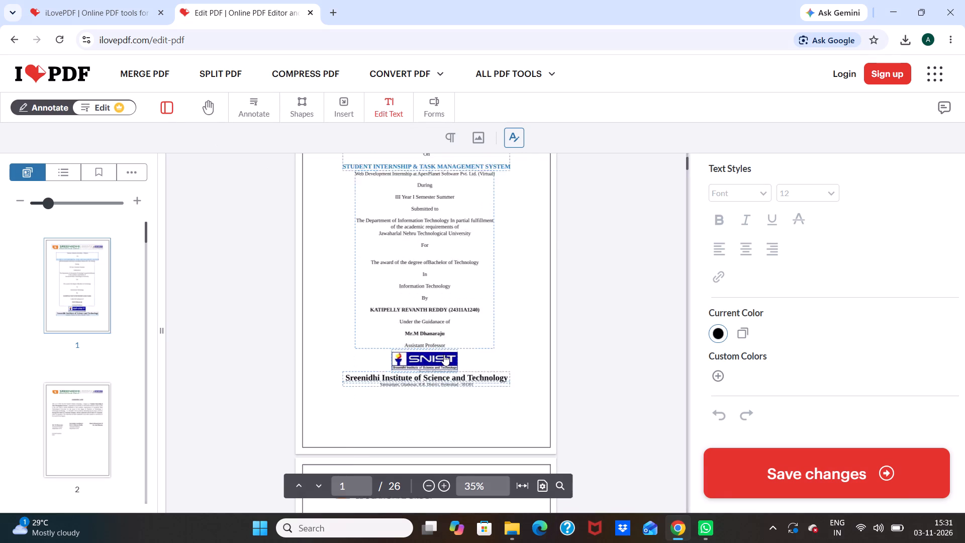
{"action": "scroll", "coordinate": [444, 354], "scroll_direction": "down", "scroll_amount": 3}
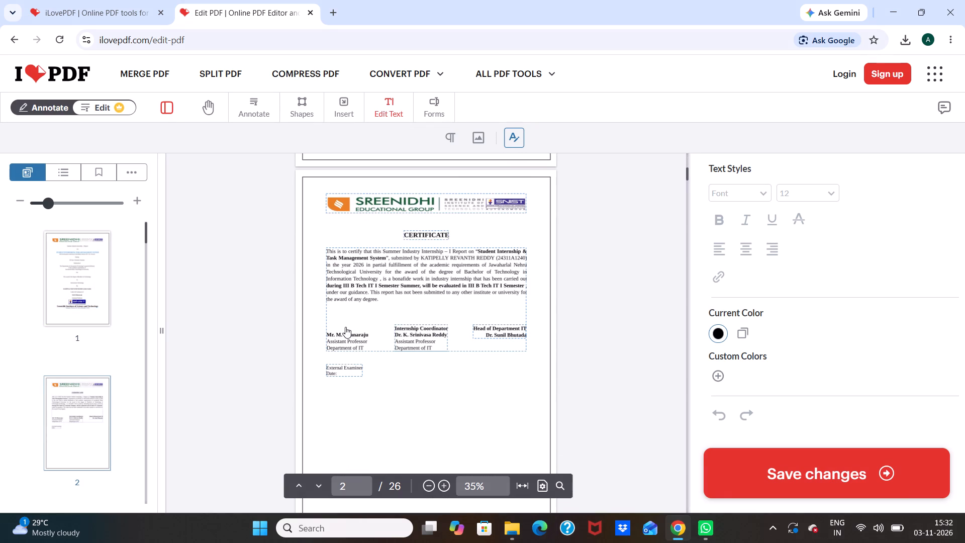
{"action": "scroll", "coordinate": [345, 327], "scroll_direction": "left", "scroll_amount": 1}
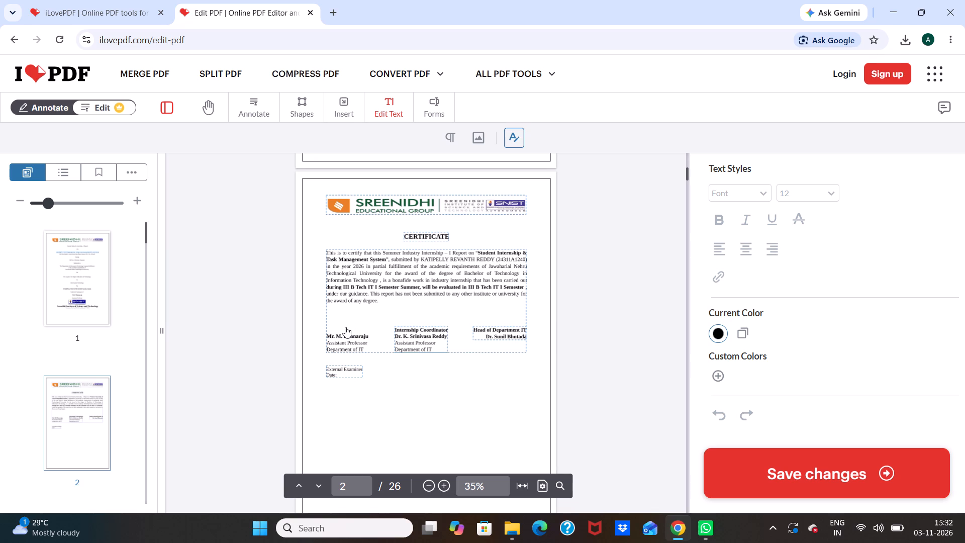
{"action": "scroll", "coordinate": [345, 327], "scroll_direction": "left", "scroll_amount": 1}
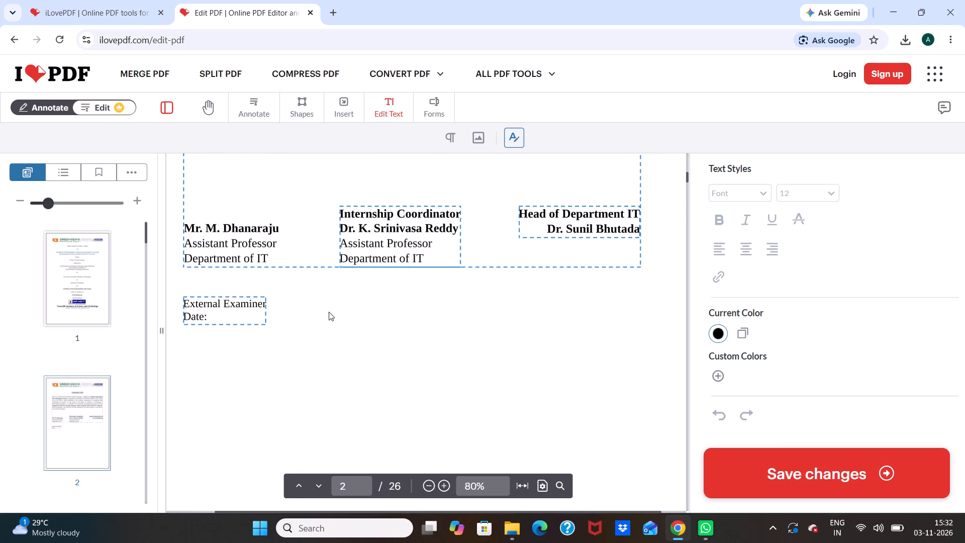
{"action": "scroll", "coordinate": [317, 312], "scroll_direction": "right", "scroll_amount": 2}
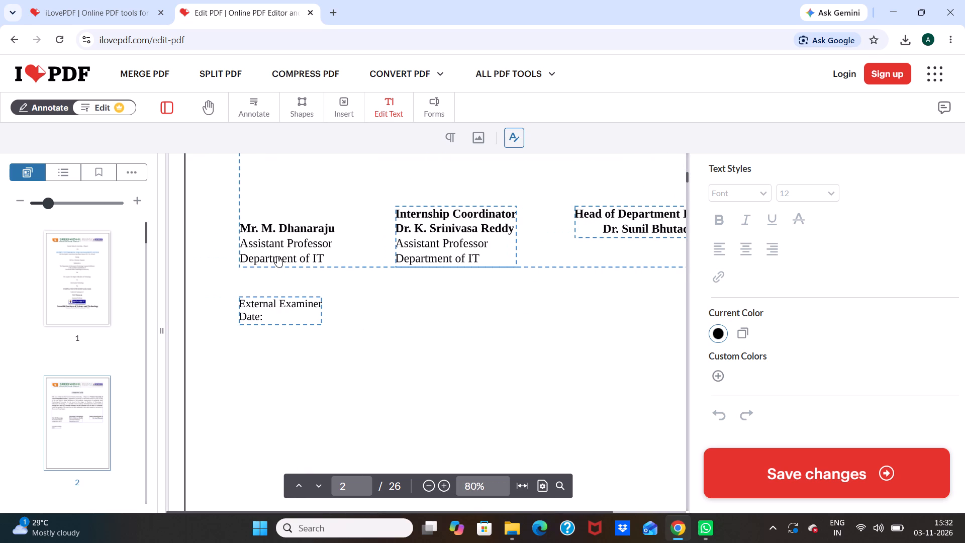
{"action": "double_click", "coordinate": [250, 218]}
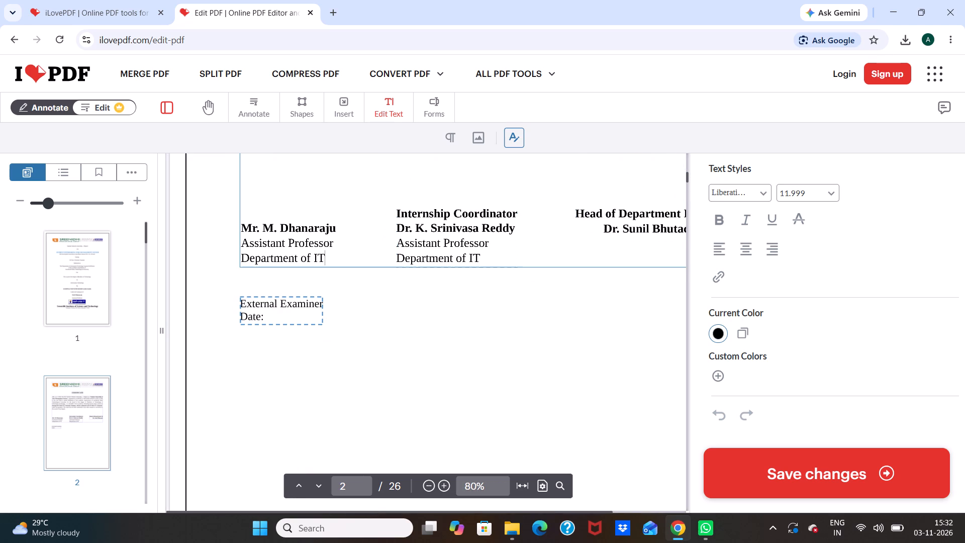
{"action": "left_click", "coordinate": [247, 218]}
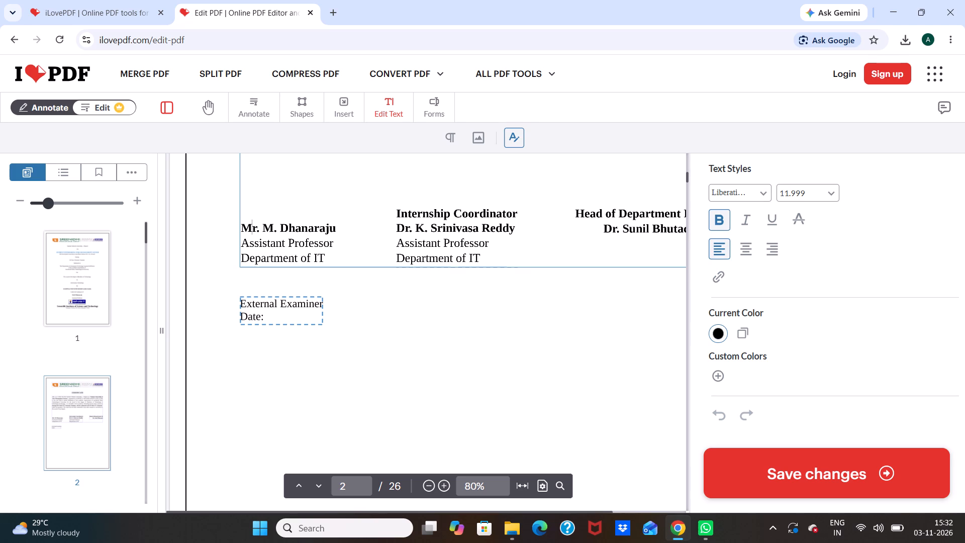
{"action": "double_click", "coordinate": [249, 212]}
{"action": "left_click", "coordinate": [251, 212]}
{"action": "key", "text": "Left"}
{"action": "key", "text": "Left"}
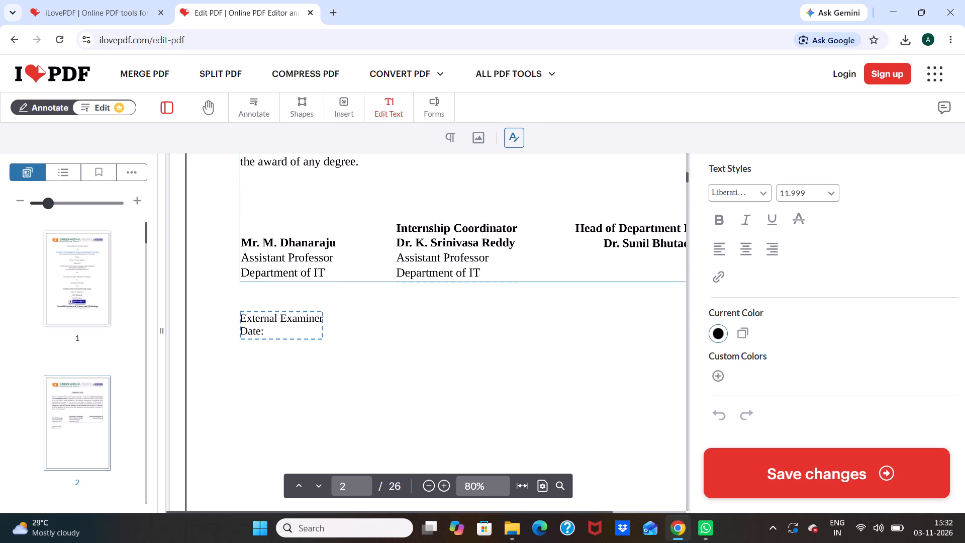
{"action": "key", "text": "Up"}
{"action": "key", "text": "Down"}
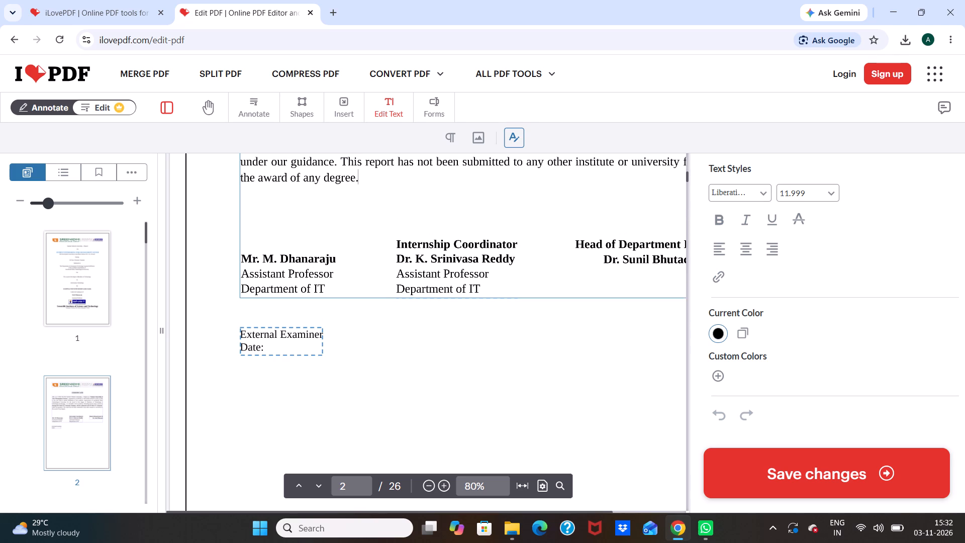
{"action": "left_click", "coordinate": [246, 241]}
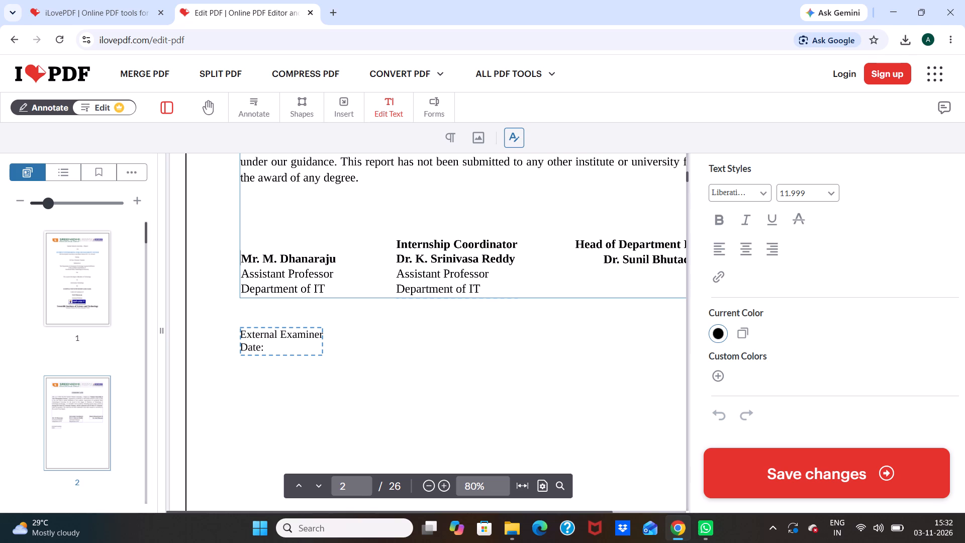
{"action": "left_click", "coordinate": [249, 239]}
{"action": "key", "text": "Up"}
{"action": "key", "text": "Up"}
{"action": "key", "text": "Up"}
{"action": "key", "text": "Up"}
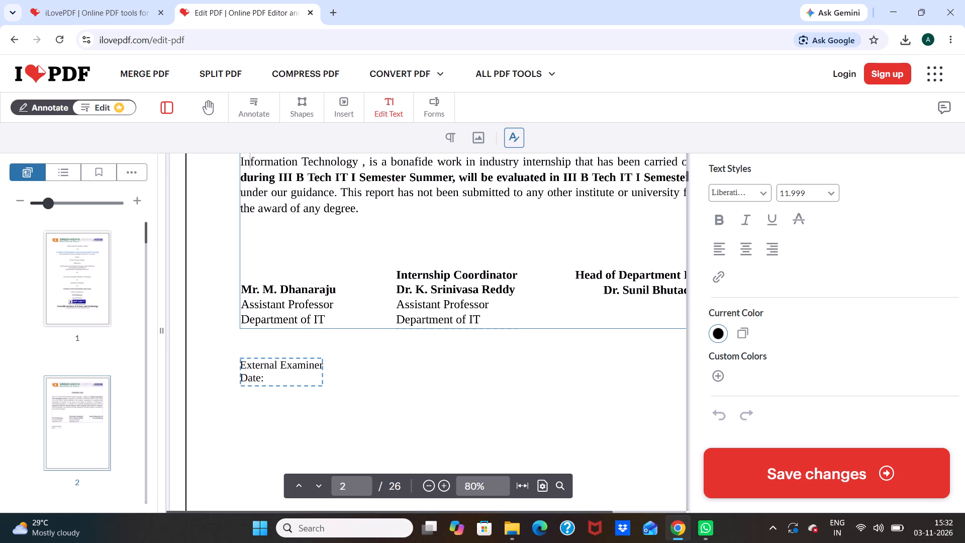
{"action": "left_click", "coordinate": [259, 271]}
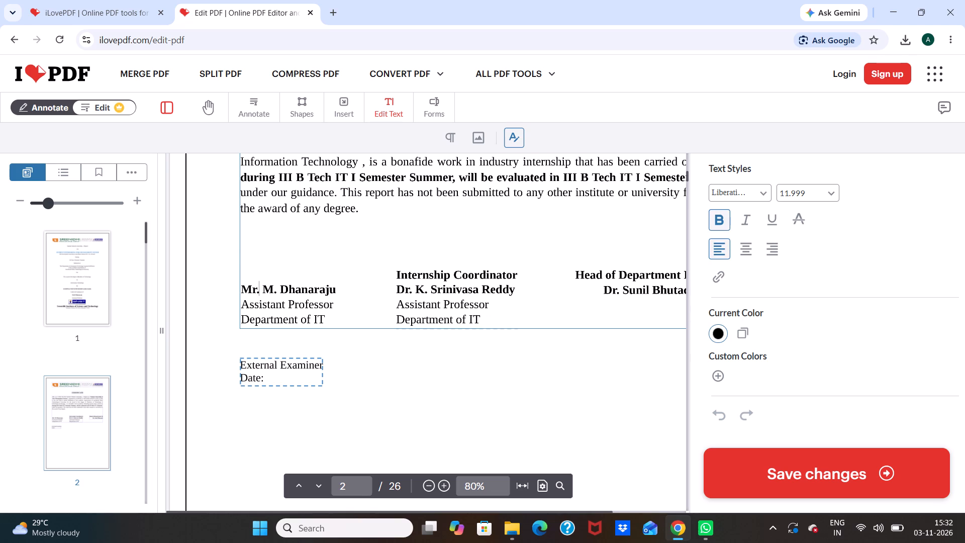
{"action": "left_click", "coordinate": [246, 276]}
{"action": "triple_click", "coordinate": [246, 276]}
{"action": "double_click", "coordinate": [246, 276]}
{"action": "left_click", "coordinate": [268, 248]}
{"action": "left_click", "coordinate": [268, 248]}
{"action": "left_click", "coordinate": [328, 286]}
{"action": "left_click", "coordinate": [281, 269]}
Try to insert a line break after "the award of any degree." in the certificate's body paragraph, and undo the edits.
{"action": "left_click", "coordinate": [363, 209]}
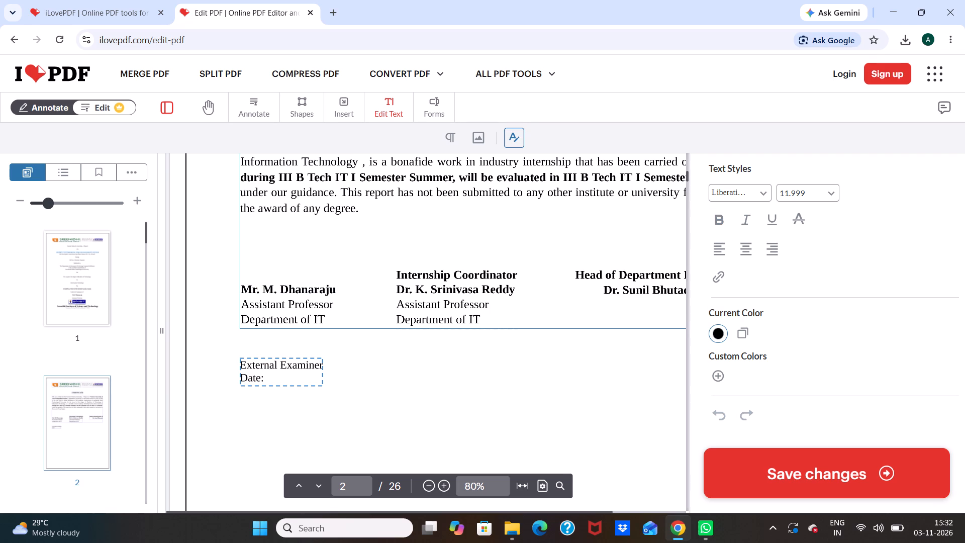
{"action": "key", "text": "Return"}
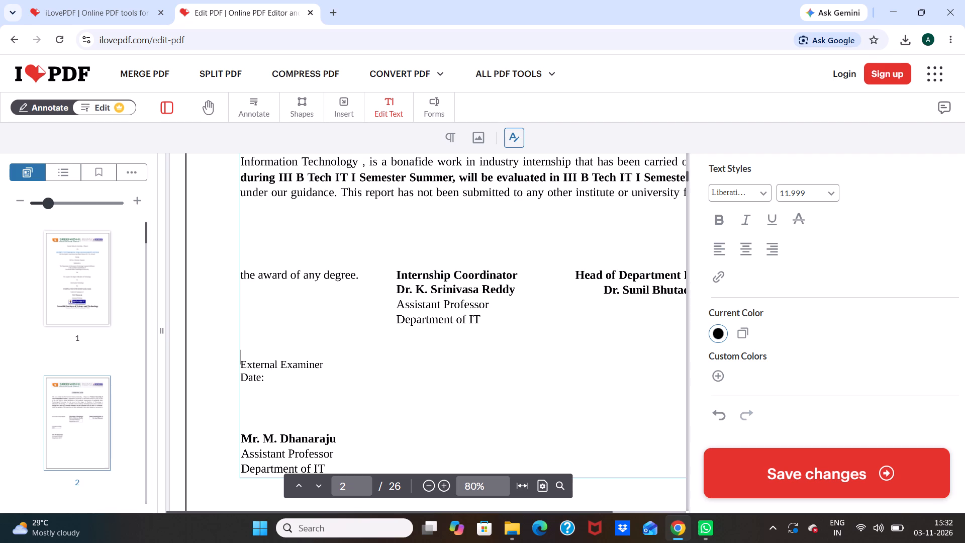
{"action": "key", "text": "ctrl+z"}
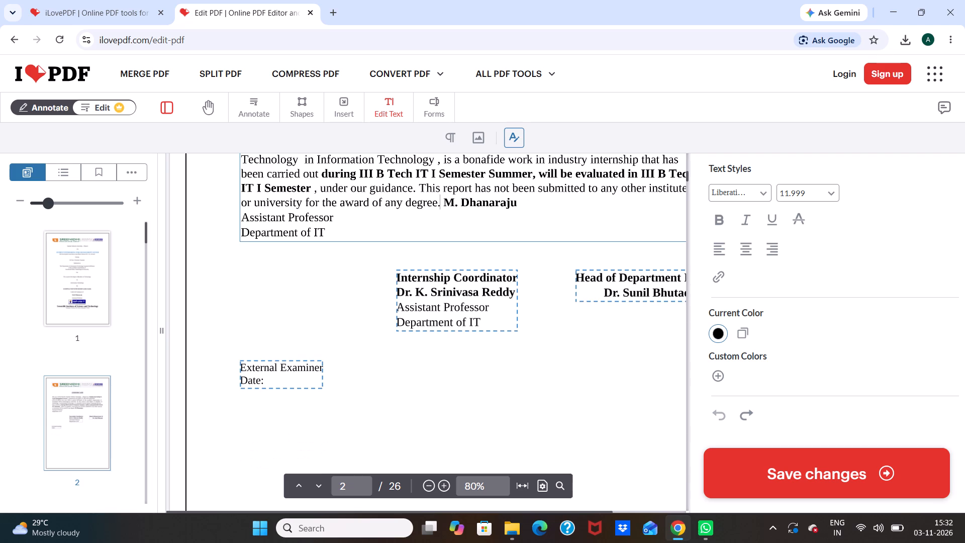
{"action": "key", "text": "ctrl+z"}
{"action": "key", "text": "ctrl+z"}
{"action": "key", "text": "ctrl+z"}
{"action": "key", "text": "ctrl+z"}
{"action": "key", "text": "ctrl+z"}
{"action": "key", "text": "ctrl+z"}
Insert line breaks after "the award of any degree." to move the first signatory's name level with the Internship Coordinator's name.
{"action": "key", "text": "Return"}
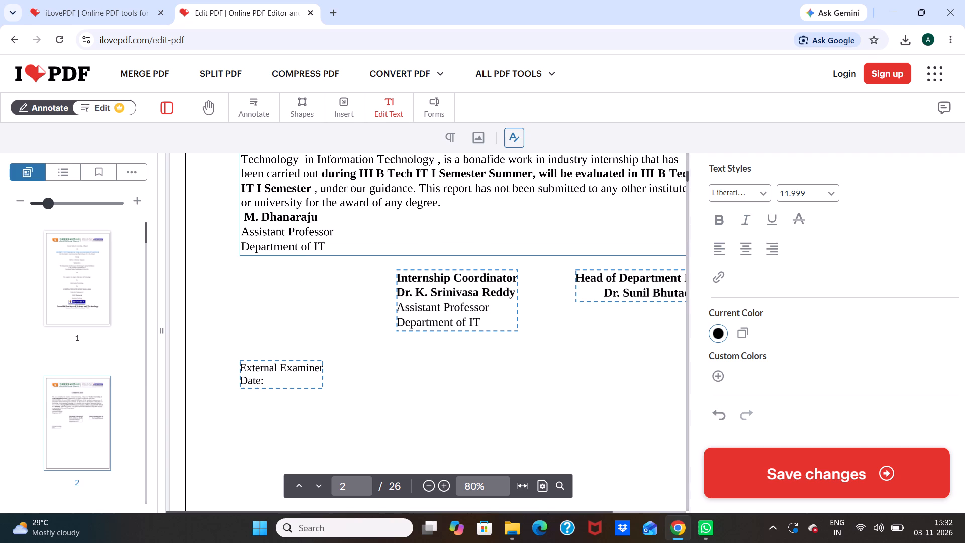
{"action": "key", "text": "Return"}
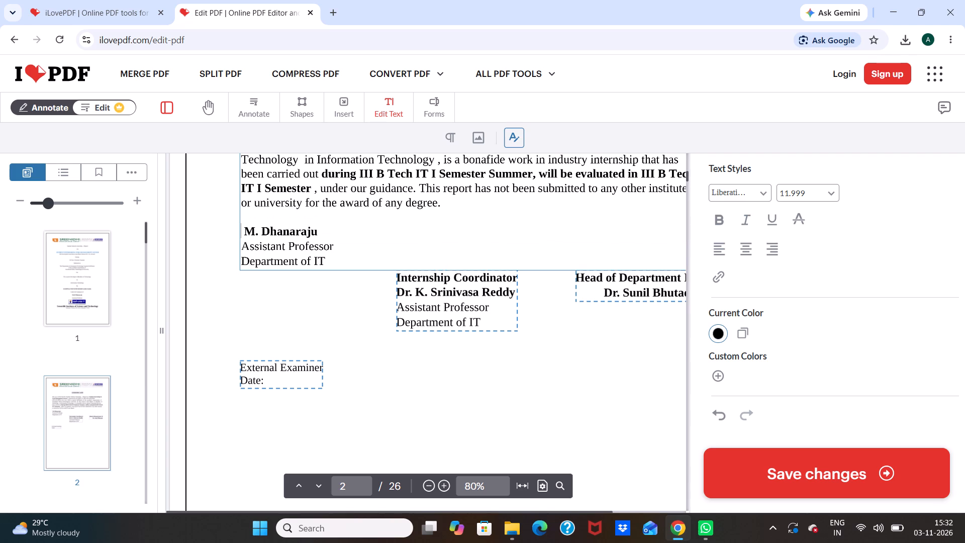
{"action": "key", "text": "Return"}
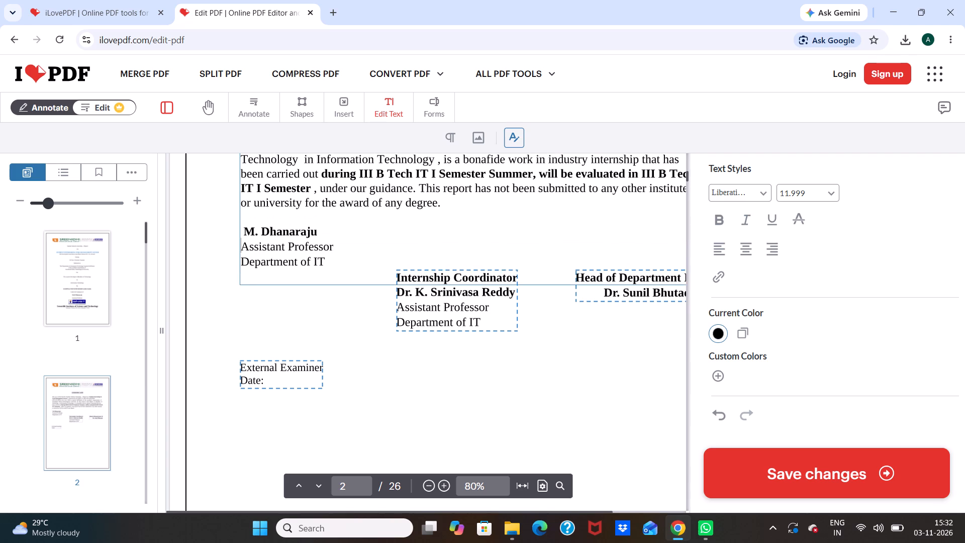
{"action": "key", "text": "Return"}
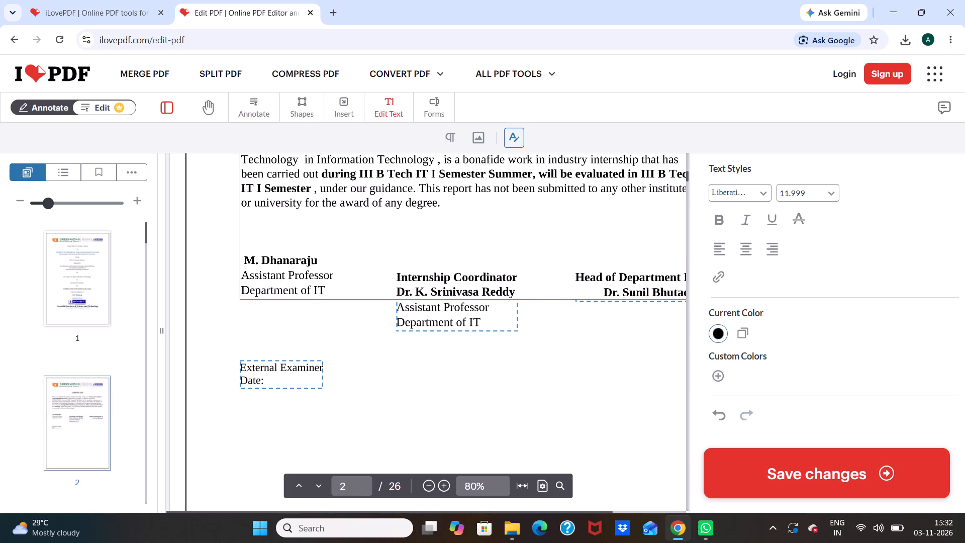
{"action": "key", "text": "Return"}
{"action": "key", "text": "Return"}
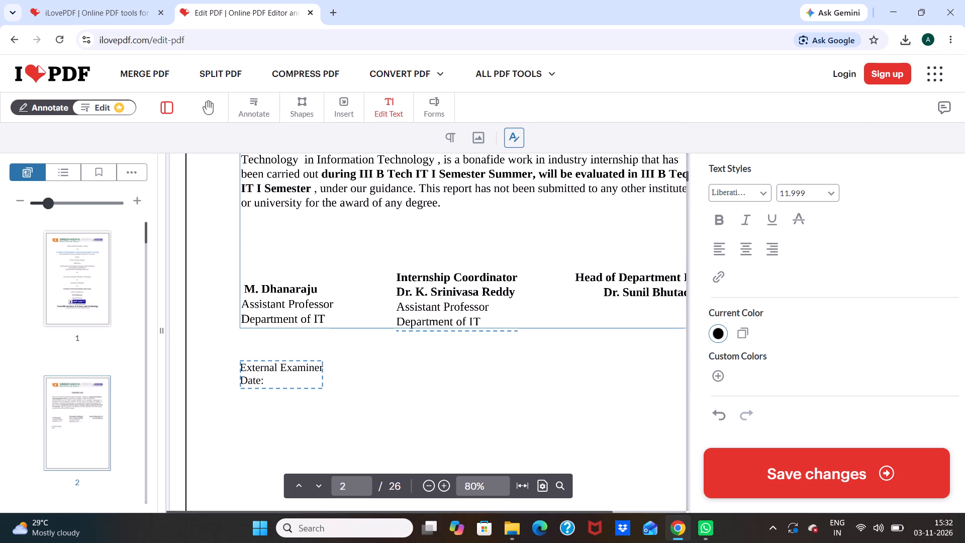
{"action": "key", "text": "ctrl+z"}
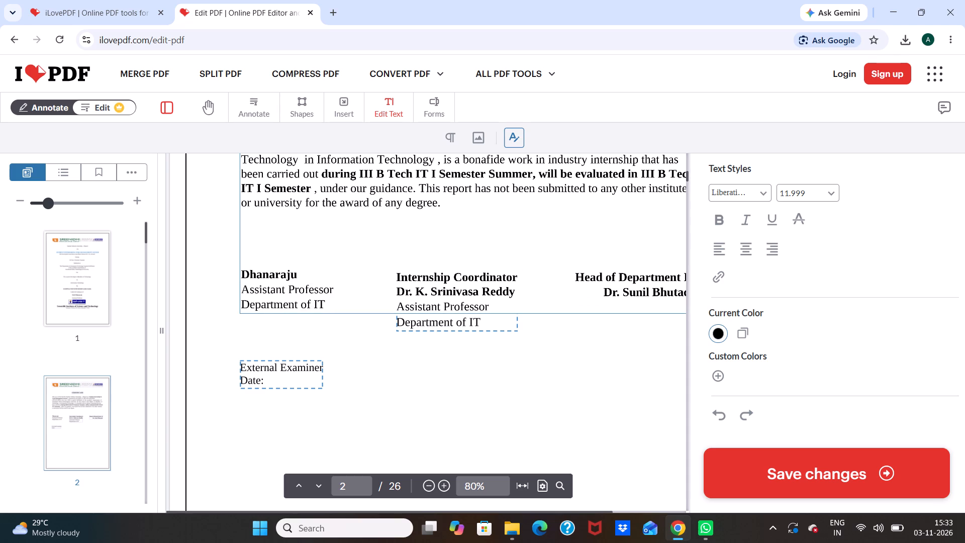
{"action": "key", "text": "Return"}
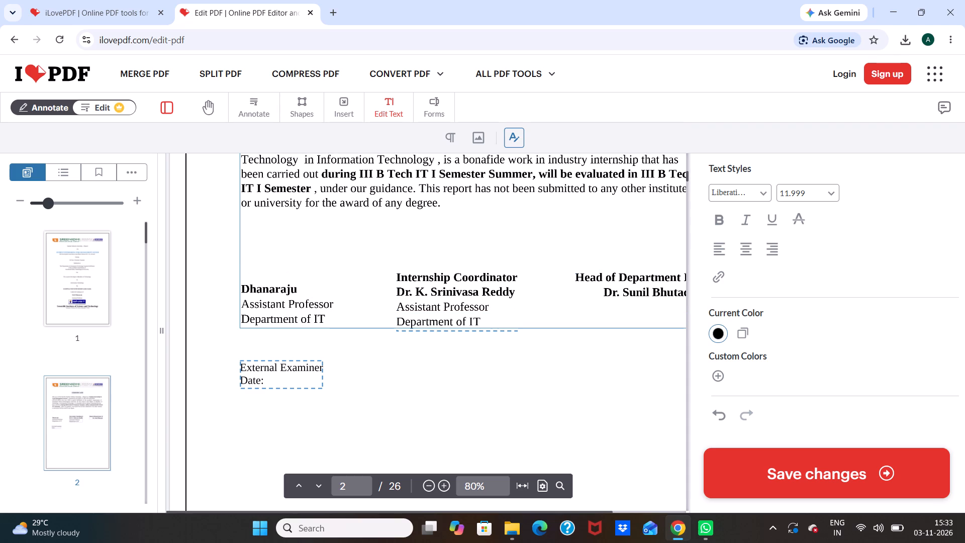
Enter "Internship Guide" on the blank line directly above the first signatory's name, level with the "Internship Coordinator" heading.
{"action": "left_click", "coordinate": [249, 275]}
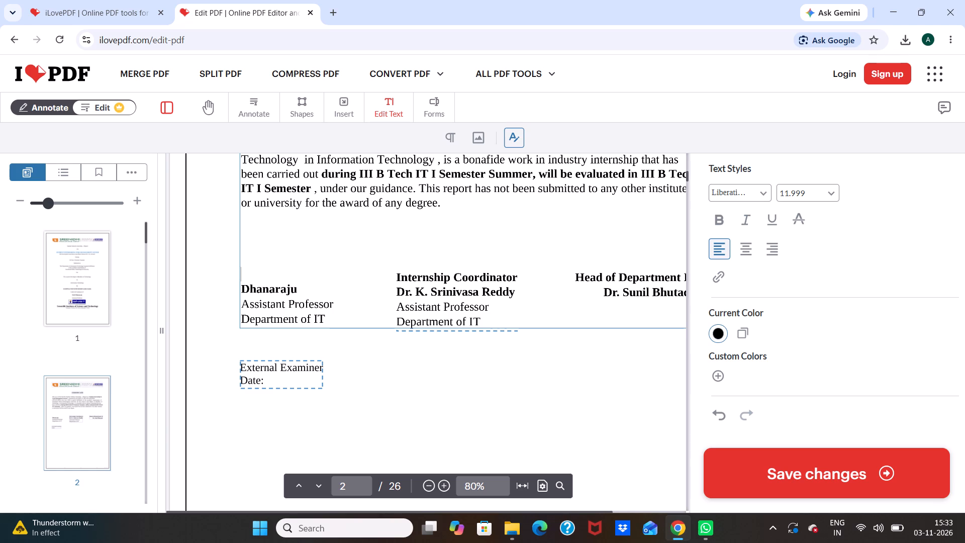
{"action": "left_click", "coordinate": [243, 286]}
{"action": "left_click", "coordinate": [243, 271]}
{"action": "key", "text": "shift+i"}
{"action": "key", "text": "n"}
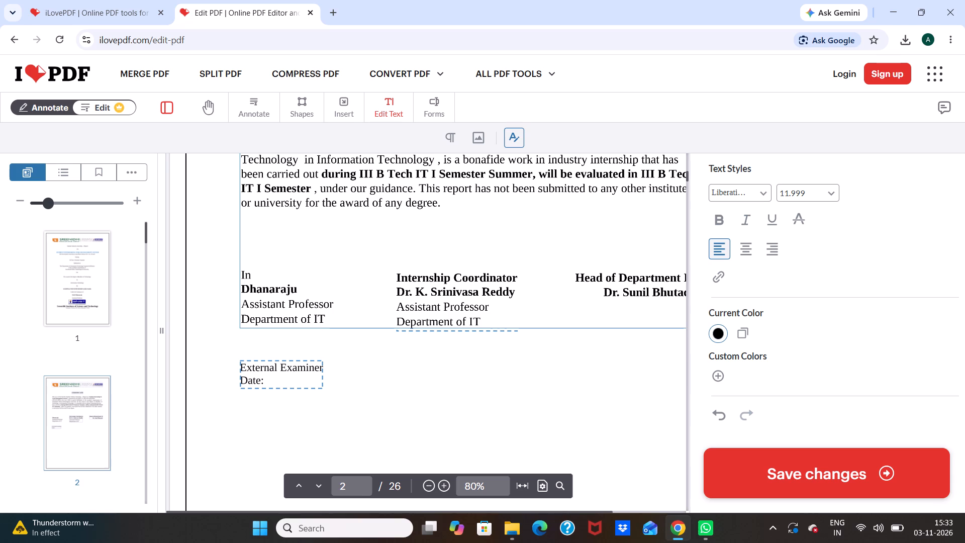
{"action": "type", "text": "ter"}
{"action": "type", "text": "nship"}
{"action": "key", "text": "space"}
{"action": "key", "text": "shift+g"}
{"action": "type", "text": "uide"}
Make the "Internship Guide" heading bold.
{"action": "left_click_drag", "start_coordinate": [243, 274], "coordinate": [254, 274]}
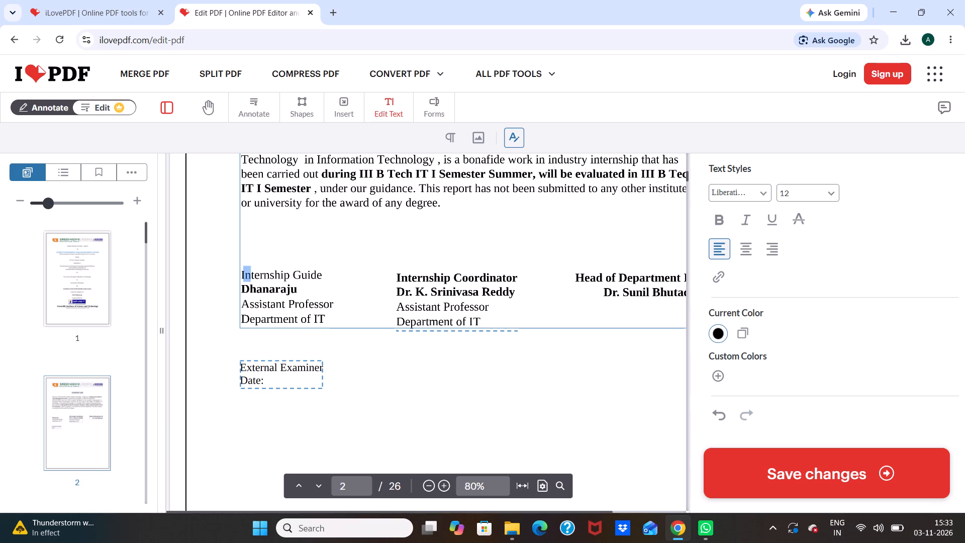
{"action": "left_click_drag", "start_coordinate": [254, 274], "coordinate": [325, 281]}
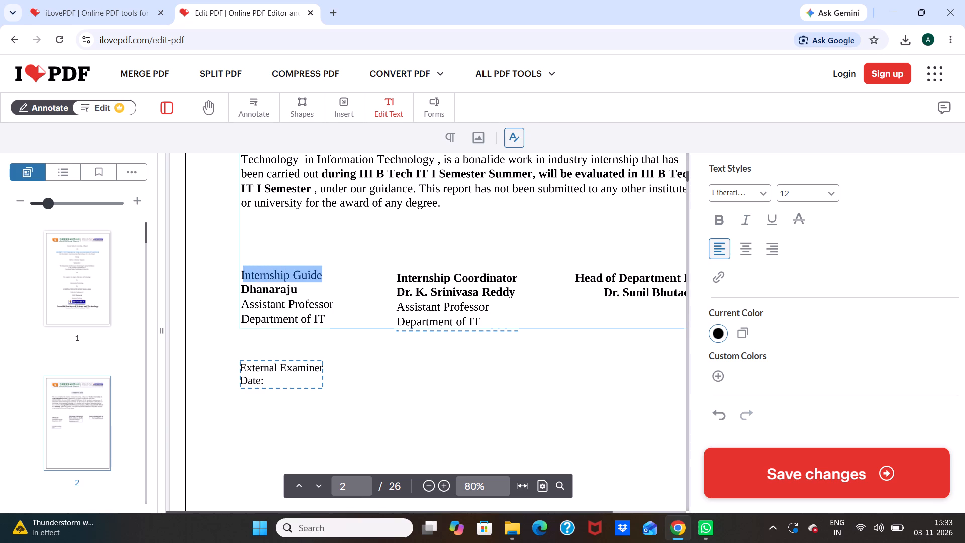
{"action": "left_click", "coordinate": [243, 274]}
{"action": "left_click_drag", "start_coordinate": [243, 274], "coordinate": [320, 277]}
{"action": "left_click", "coordinate": [722, 217]}
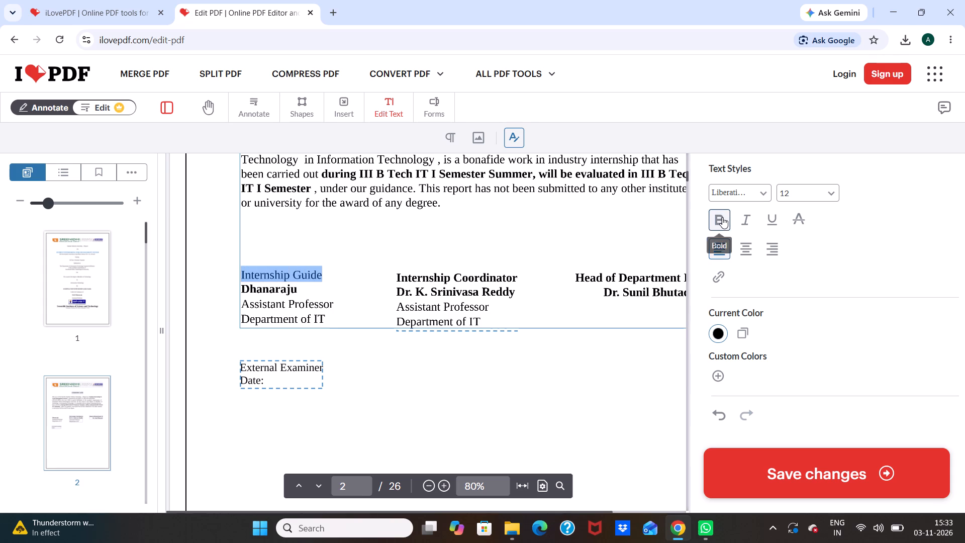
Insert "Mr.M" and a space before the first signatory's name below the "Internship Guide" heading.
{"action": "left_click", "coordinate": [242, 288]}
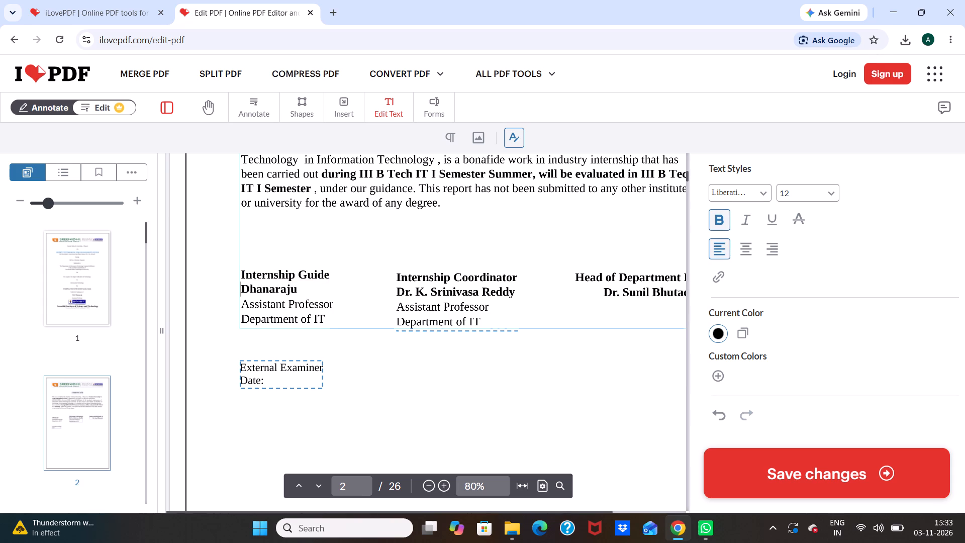
{"action": "key", "text": "shift+m"}
{"action": "key", "text": "r"}
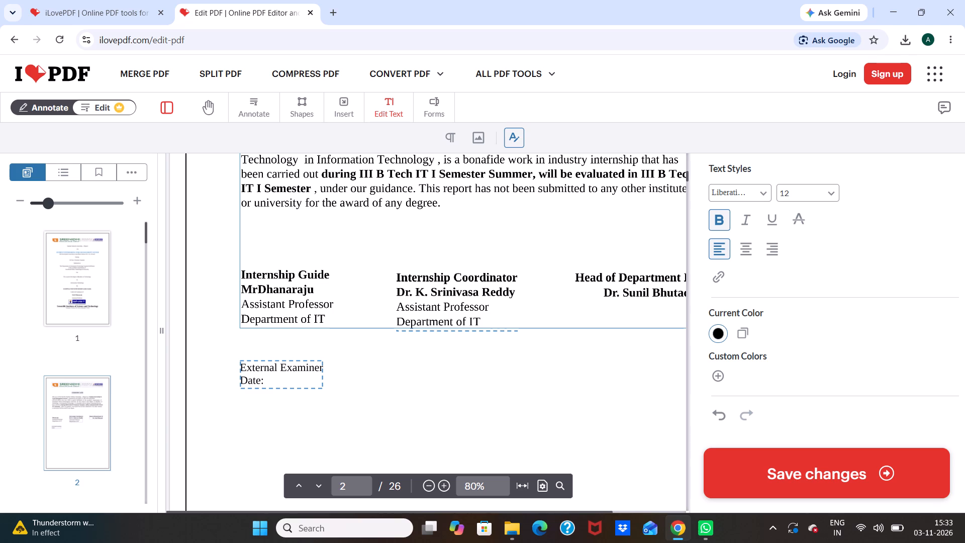
{"action": "key", "text": "period"}
{"action": "type", "text": "M"}
{"action": "key", "text": "space"}
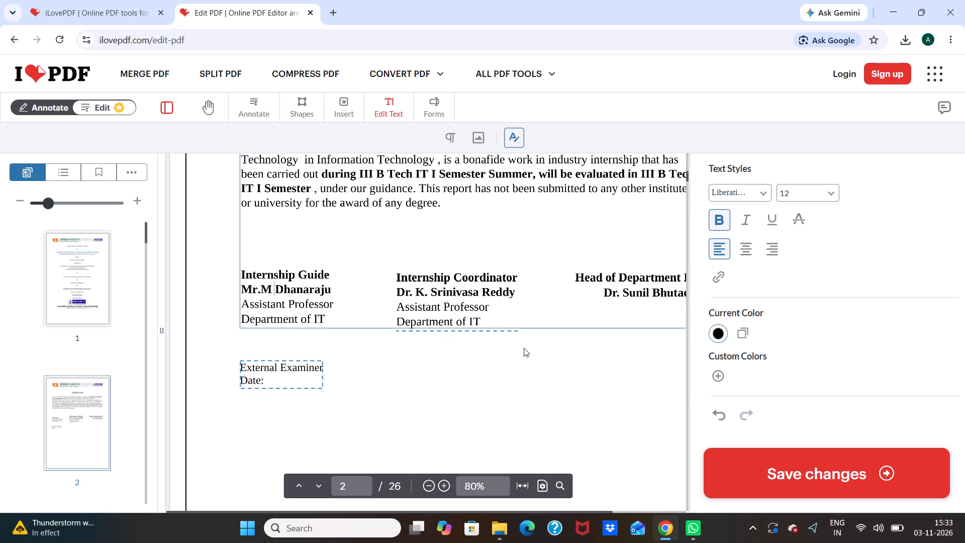
Save the changes to the edited internship report PDF.
{"action": "scroll", "coordinate": [524, 348], "scroll_direction": "up", "scroll_amount": 4}
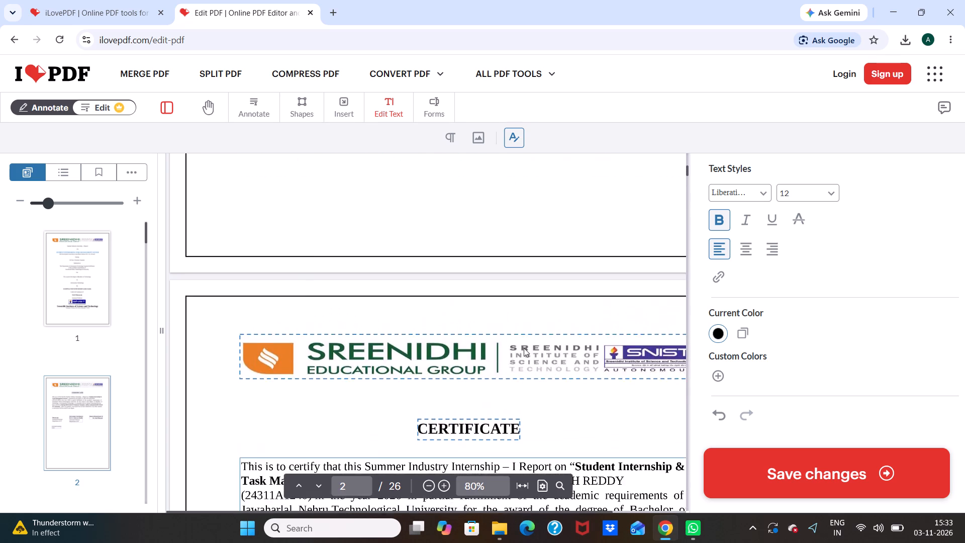
{"action": "scroll", "coordinate": [524, 348], "scroll_direction": "up", "scroll_amount": 2}
{"action": "scroll", "coordinate": [524, 348], "scroll_direction": "down", "scroll_amount": 1}
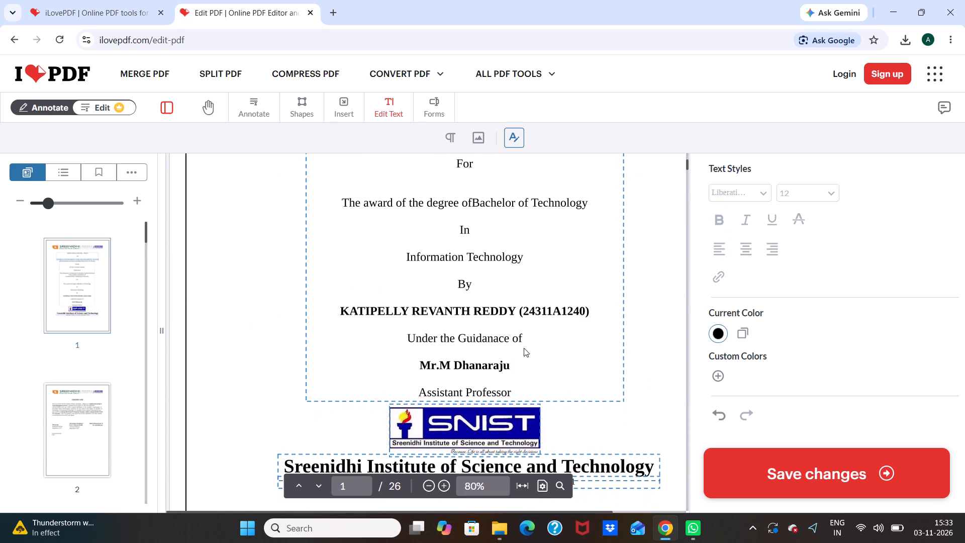
{"action": "left_click", "coordinate": [739, 461]}
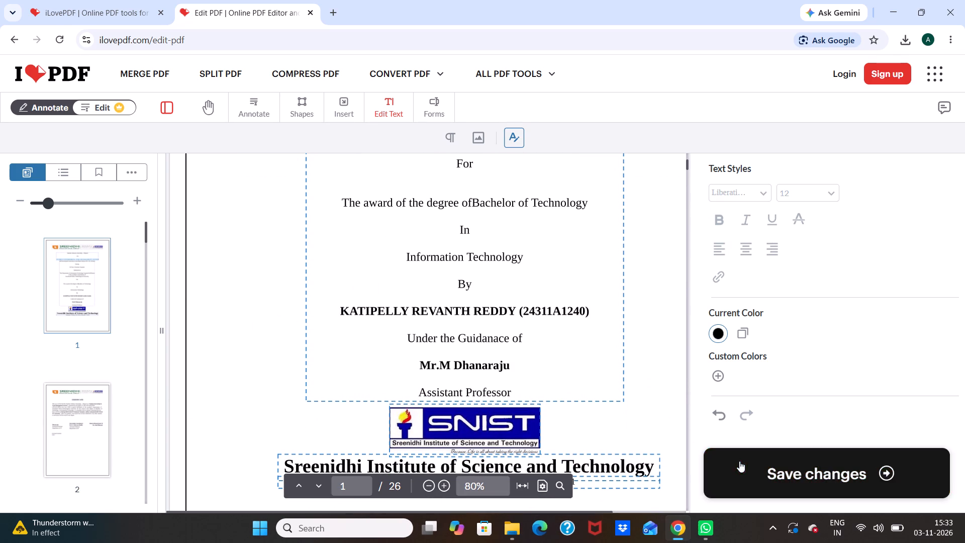
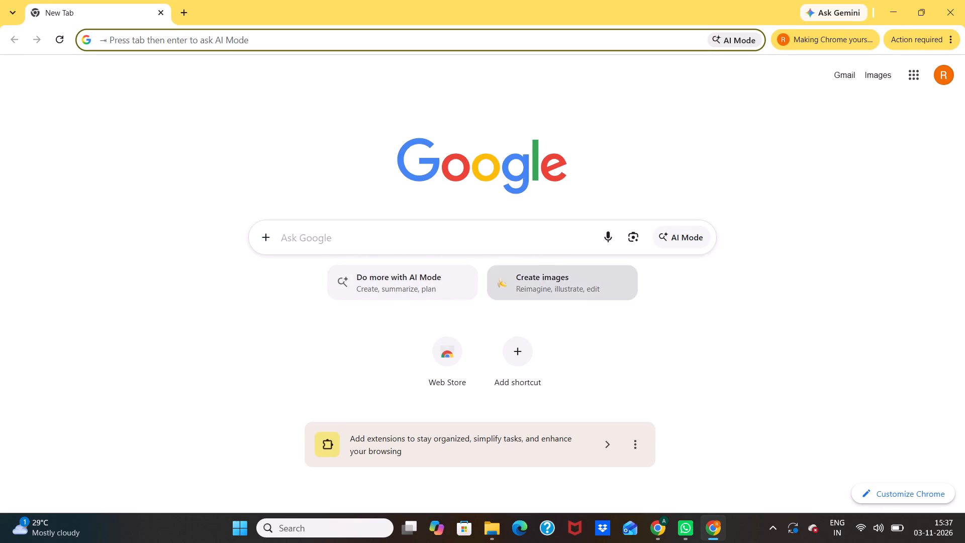
Search Google for "online pdf editor".
{"action": "left_click", "coordinate": [516, 235]}
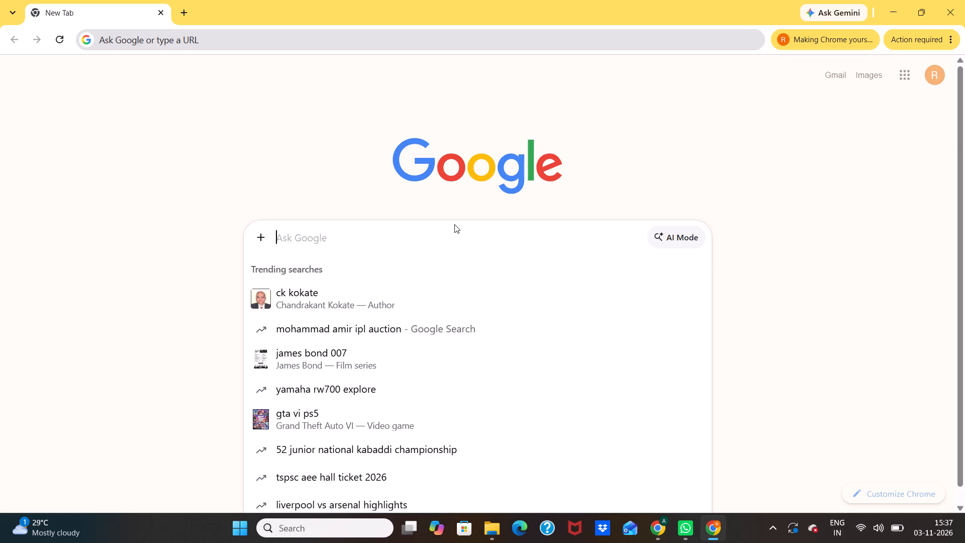
{"action": "type", "text": "on"}
{"action": "type", "text": "line"}
{"action": "key", "text": "space"}
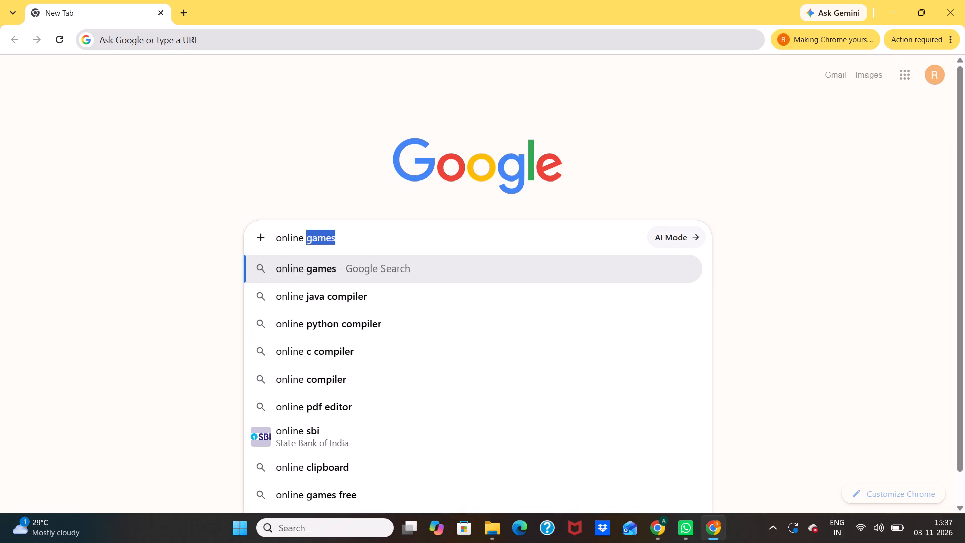
{"action": "type", "text": "pdf"}
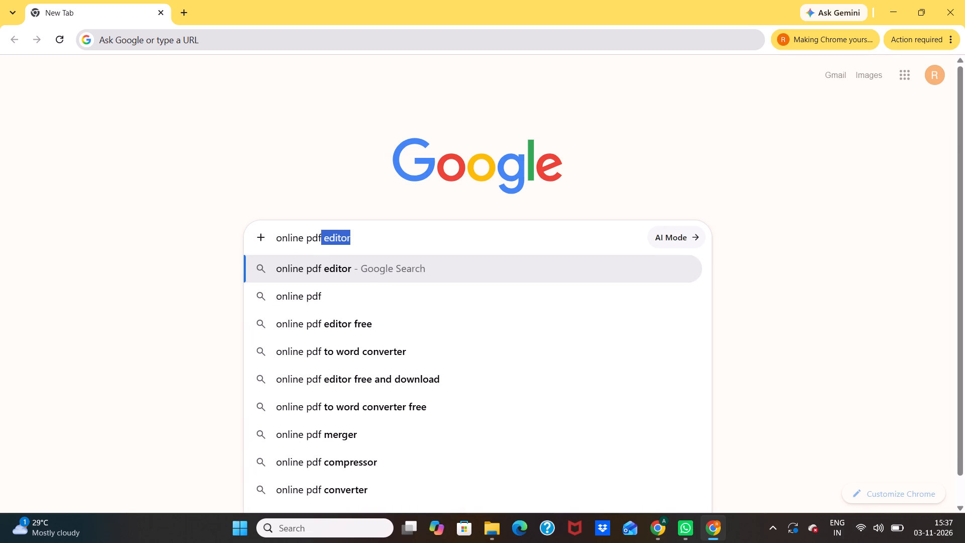
{"action": "left_click", "coordinate": [437, 272]}
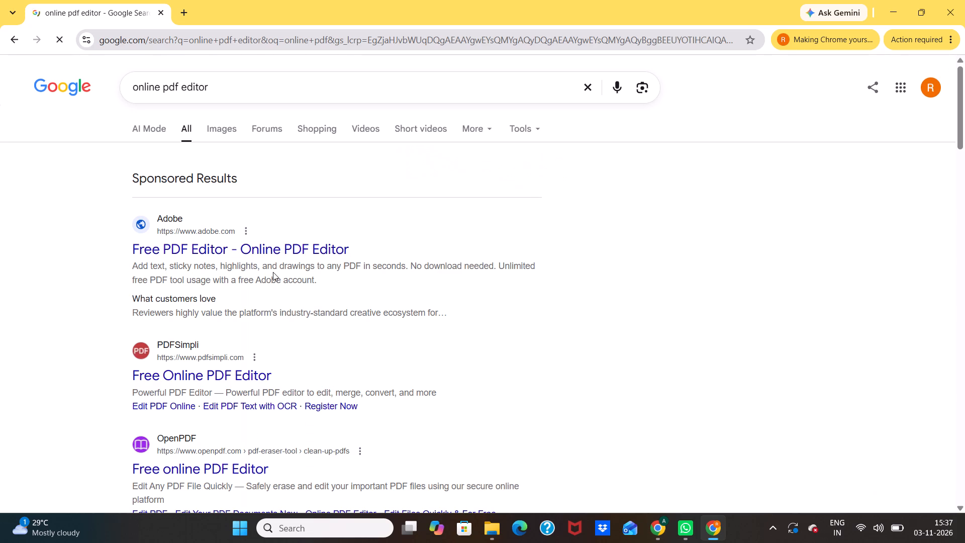
Open iLovePDF's "Edit PDF | Online PDF Editor and Form Filler" page from the search results.
{"action": "scroll", "coordinate": [262, 308], "scroll_direction": "down", "scroll_amount": 3}
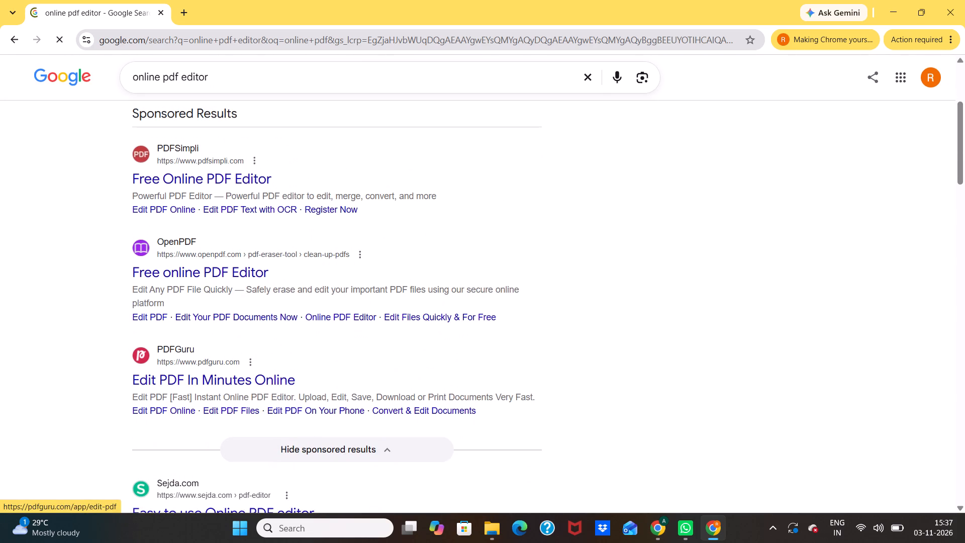
{"action": "scroll", "coordinate": [269, 287], "scroll_direction": "down", "scroll_amount": 3}
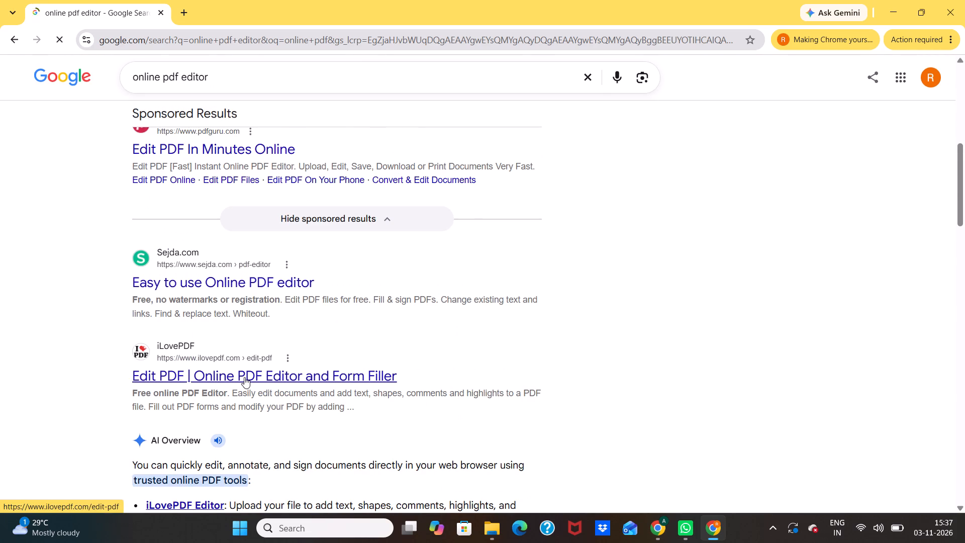
{"action": "left_click", "coordinate": [244, 377]}
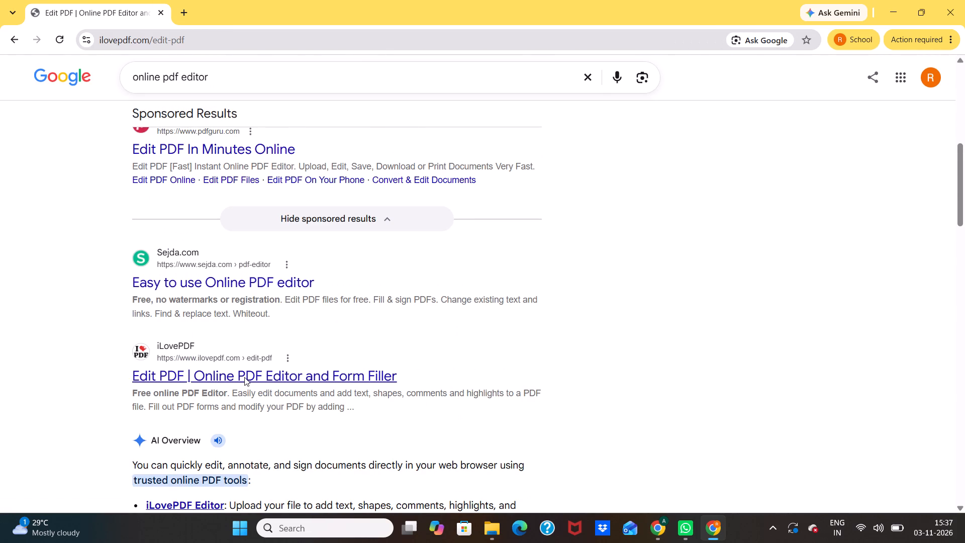
{"action": "double_click", "coordinate": [244, 377]}
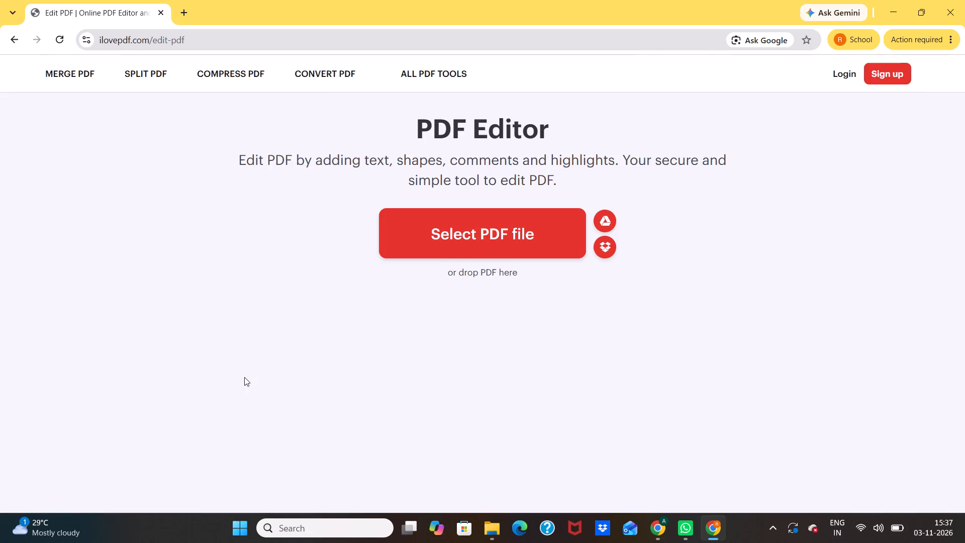
Try to start selecting a PDF file on the PDF Editor page, and reload the page.
{"action": "left_click", "coordinate": [450, 229]}
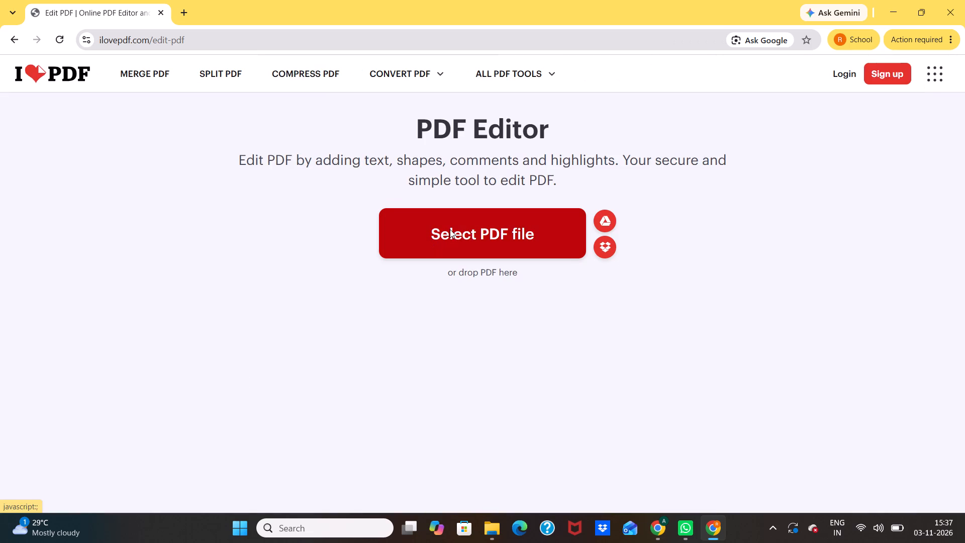
{"action": "left_click", "coordinate": [443, 241]}
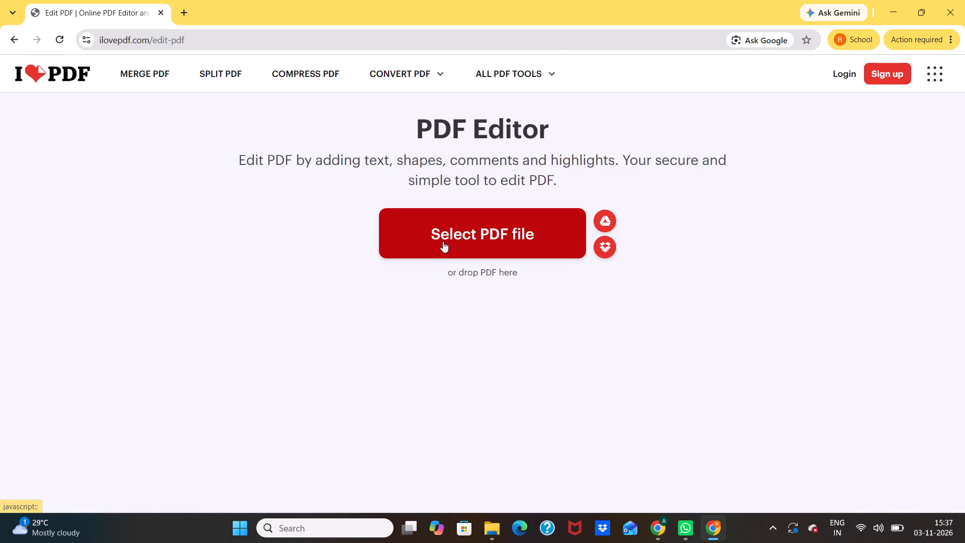
{"action": "double_click", "coordinate": [443, 241]}
{"action": "scroll", "coordinate": [530, 196], "scroll_direction": "up", "scroll_amount": 1}
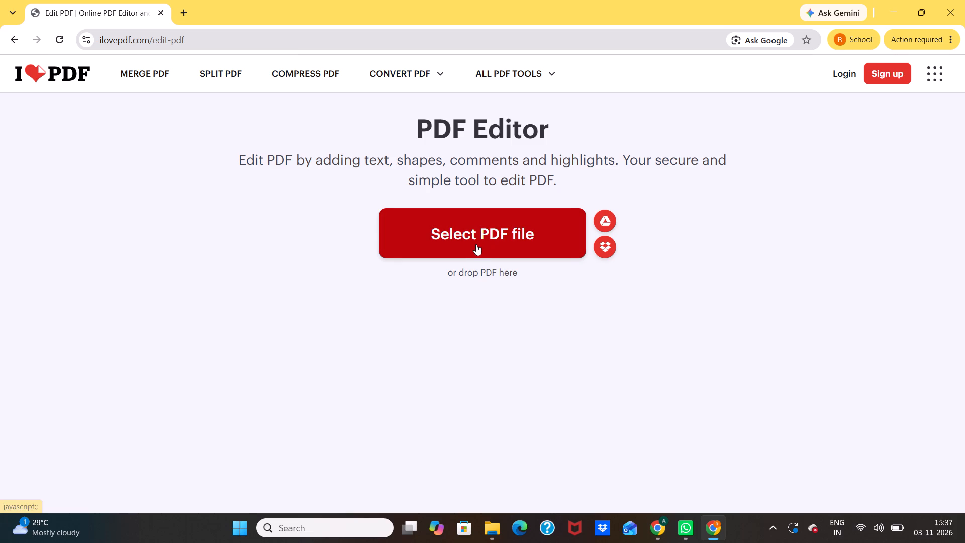
{"action": "left_click", "coordinate": [476, 244]}
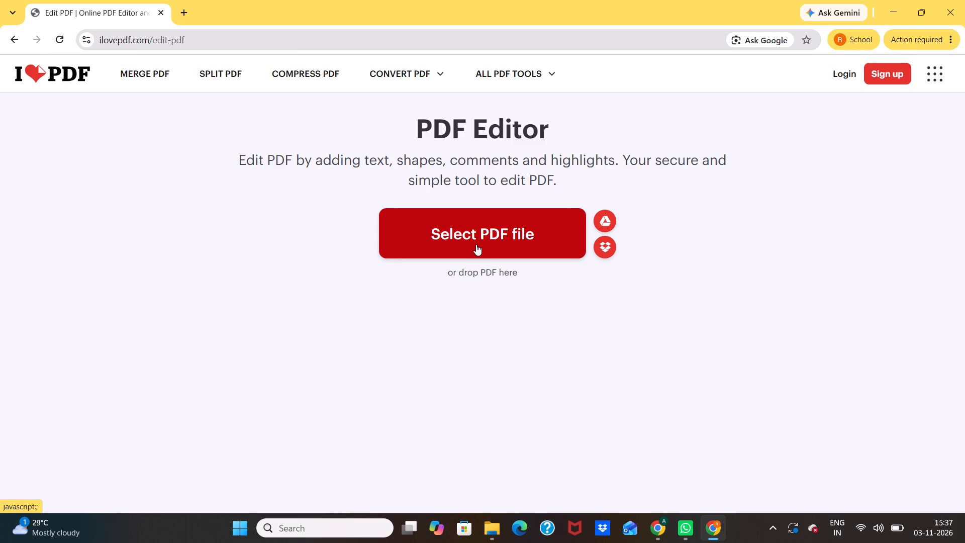
{"action": "left_click", "coordinate": [65, 35]}
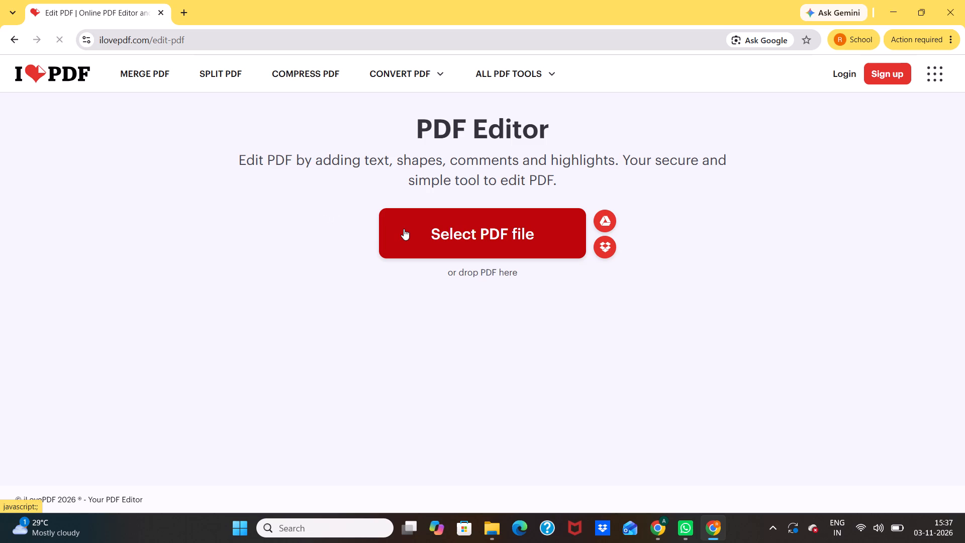
Upload the 26-page internship report PDF from the Downloads folder for editing.
{"action": "left_click", "coordinate": [404, 229]}
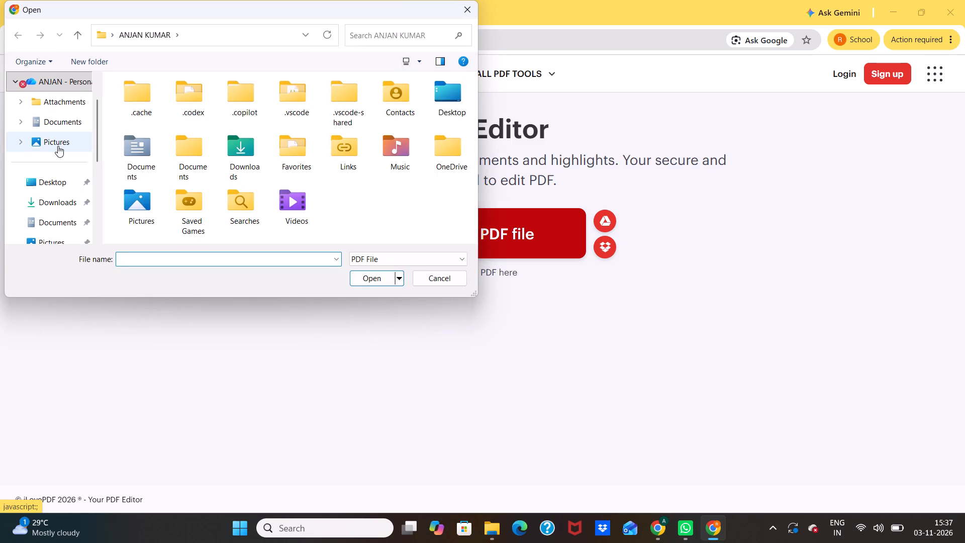
{"action": "scroll", "coordinate": [162, 157], "scroll_direction": "down", "scroll_amount": 2}
{"action": "left_click", "coordinate": [78, 78]}
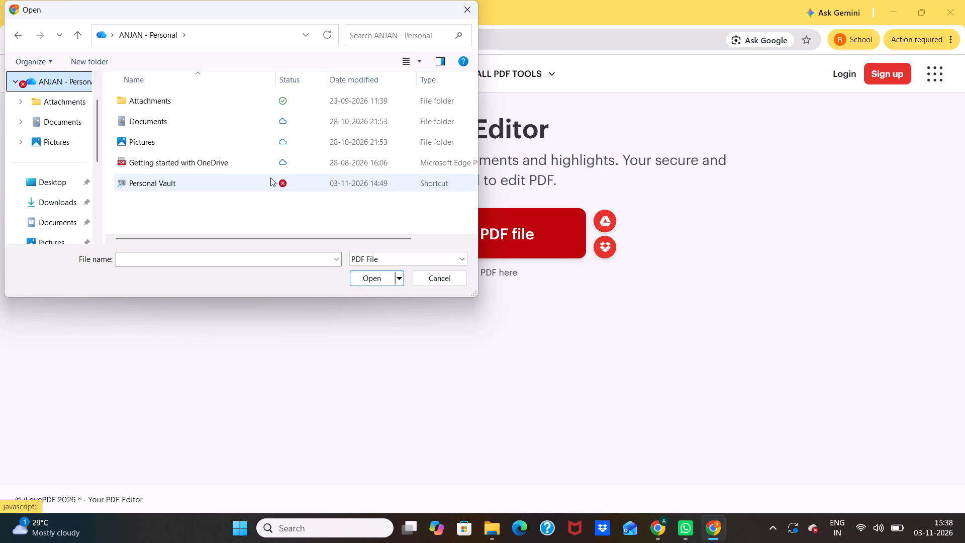
{"action": "left_click", "coordinate": [256, 118]}
{"action": "double_click", "coordinate": [256, 118]}
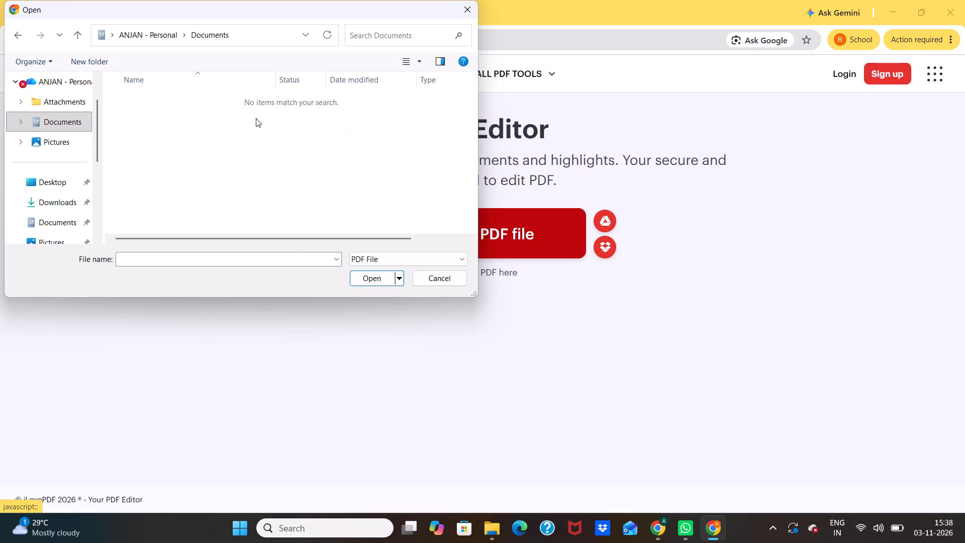
{"action": "scroll", "coordinate": [61, 148], "scroll_direction": "down", "scroll_amount": 1}
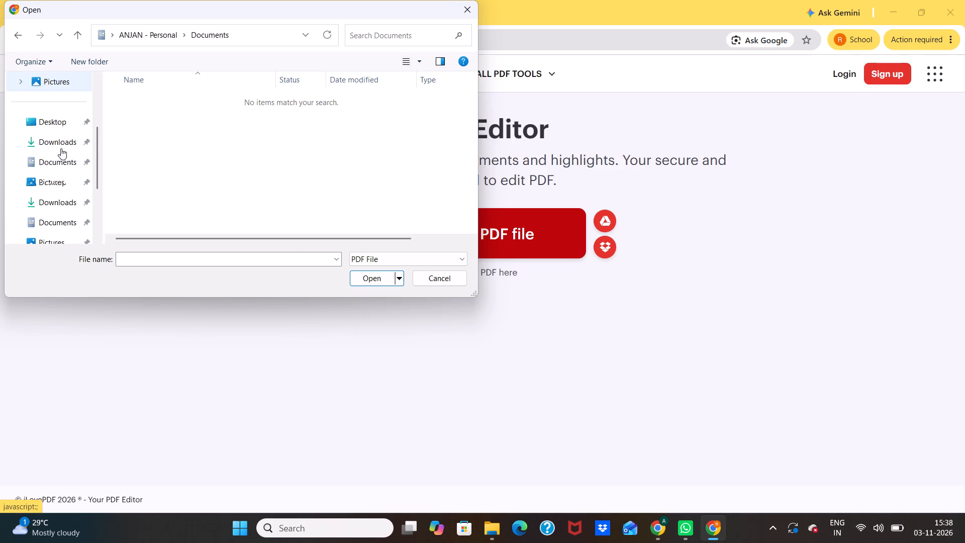
{"action": "scroll", "coordinate": [61, 148], "scroll_direction": "down", "scroll_amount": 1}
{"action": "scroll", "coordinate": [56, 91], "scroll_direction": "up", "scroll_amount": 1}
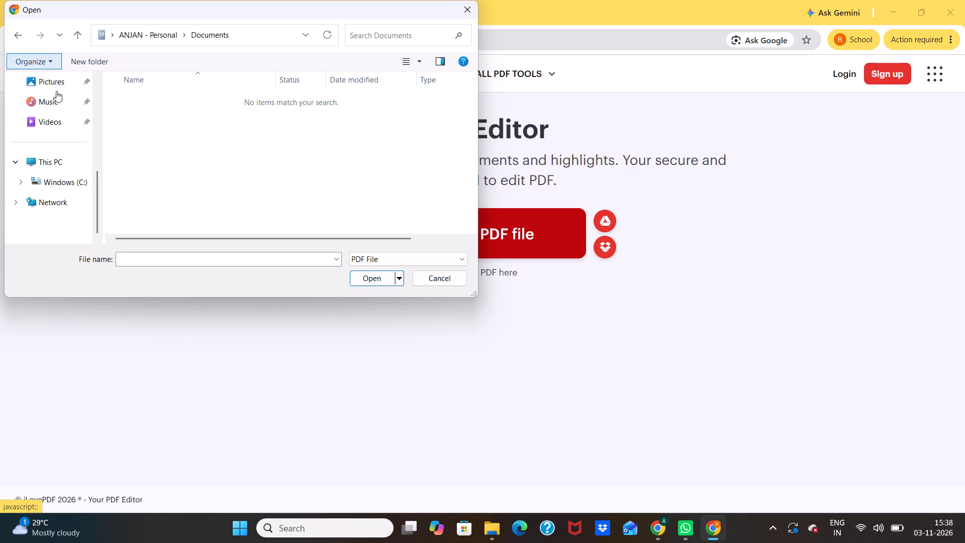
{"action": "scroll", "coordinate": [56, 91], "scroll_direction": "up", "scroll_amount": 1}
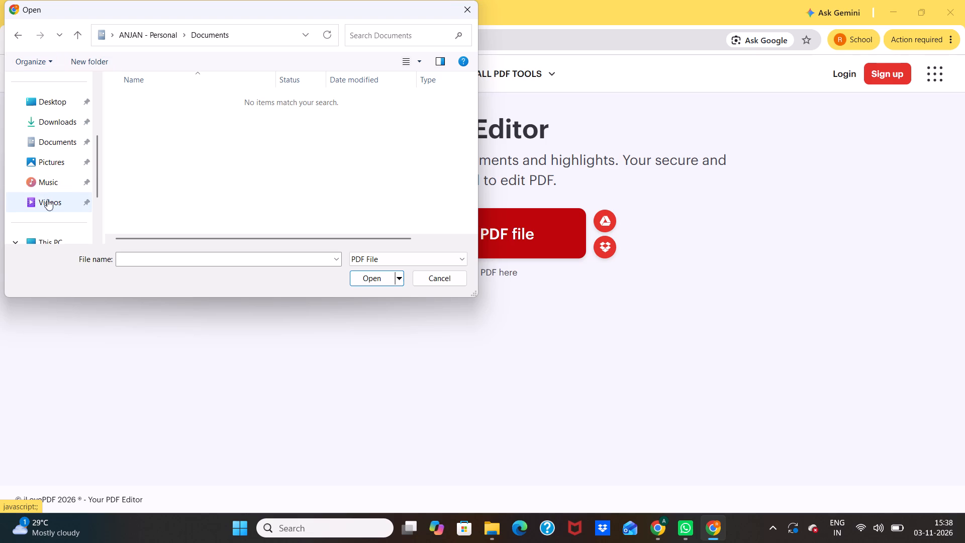
{"action": "scroll", "coordinate": [47, 203], "scroll_direction": "down", "scroll_amount": 2}
{"action": "double_click", "coordinate": [65, 139]}
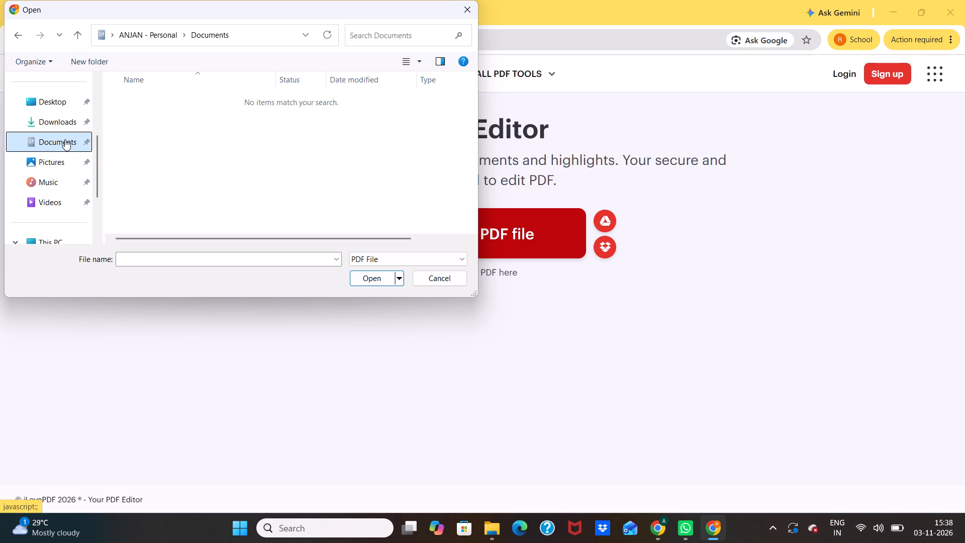
{"action": "double_click", "coordinate": [65, 139]}
{"action": "double_click", "coordinate": [67, 127]}
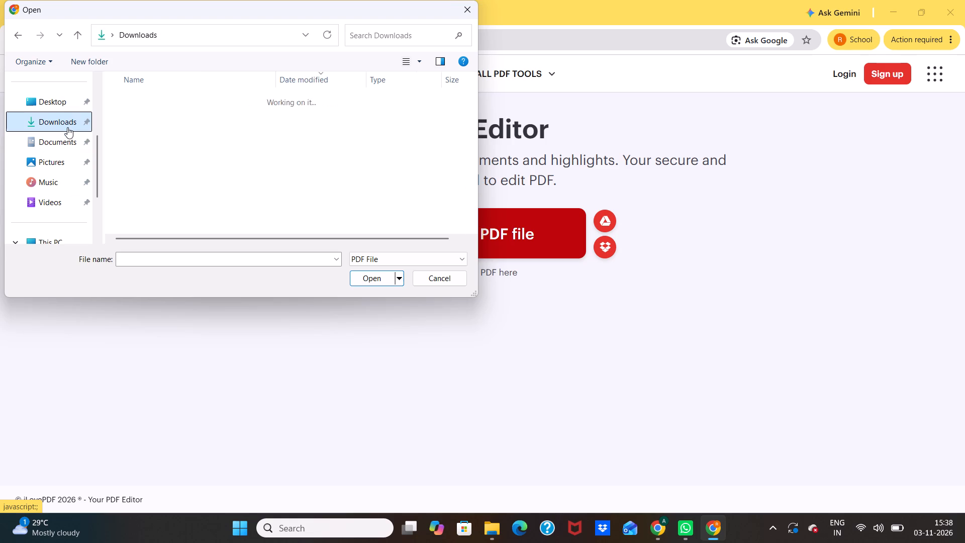
{"action": "double_click", "coordinate": [235, 117]}
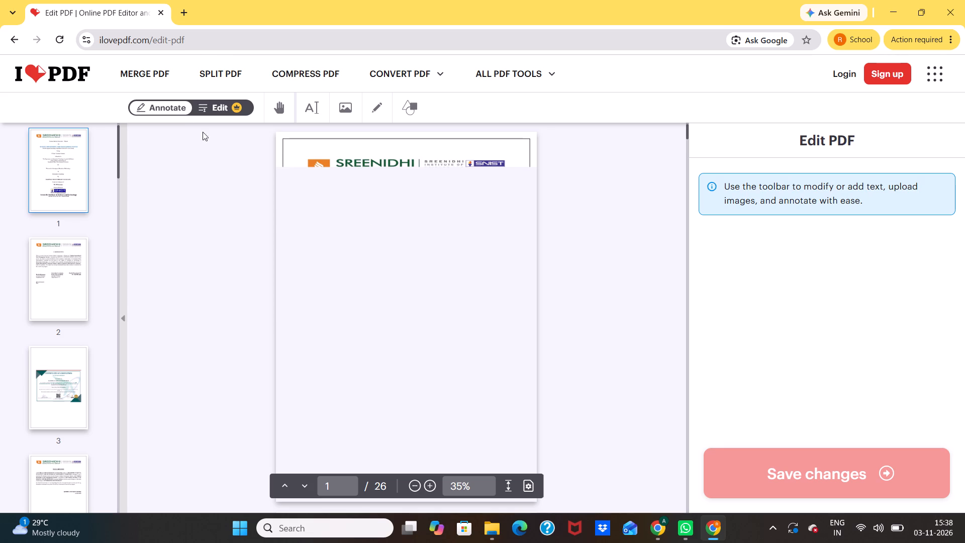
Switch the PDF editor from annotating to editing the document's existing text.
{"action": "left_click", "coordinate": [164, 109]}
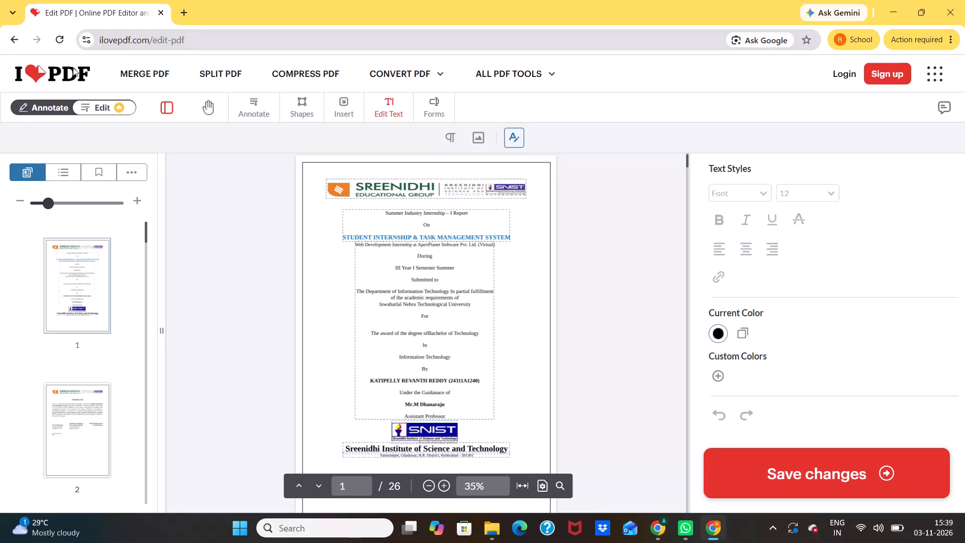
Replace the spacing above the first signatory on the page 2 certificate with line breaks, aligning that name with the coordinator's name.
{"action": "scroll", "coordinate": [388, 285], "scroll_direction": "down", "scroll_amount": 1}
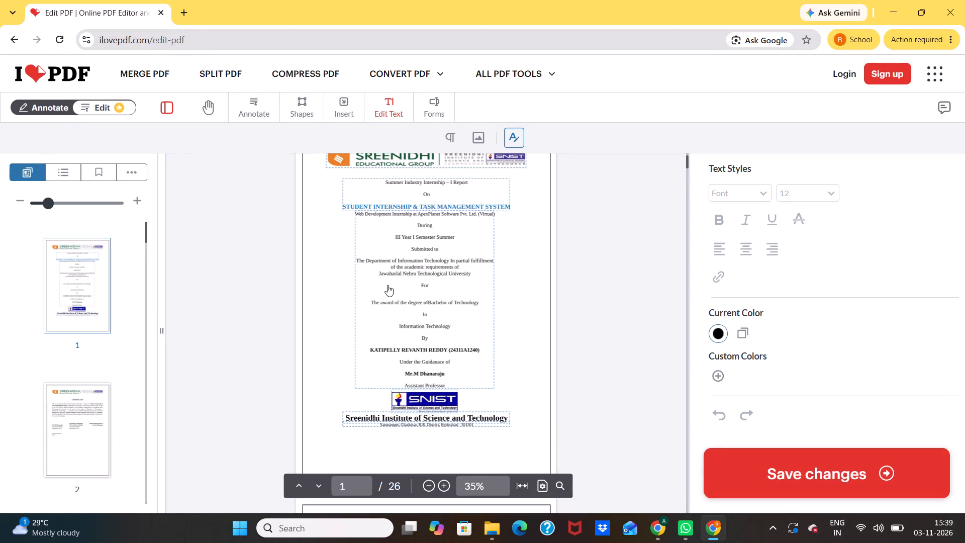
{"action": "scroll", "coordinate": [388, 285], "scroll_direction": "down", "scroll_amount": 5}
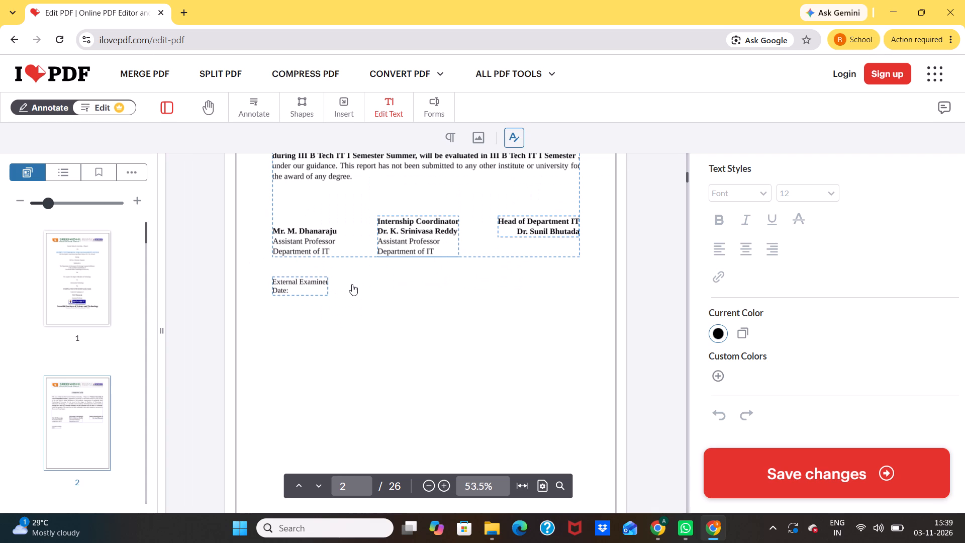
{"action": "scroll", "coordinate": [352, 284], "scroll_direction": "up", "scroll_amount": 1}
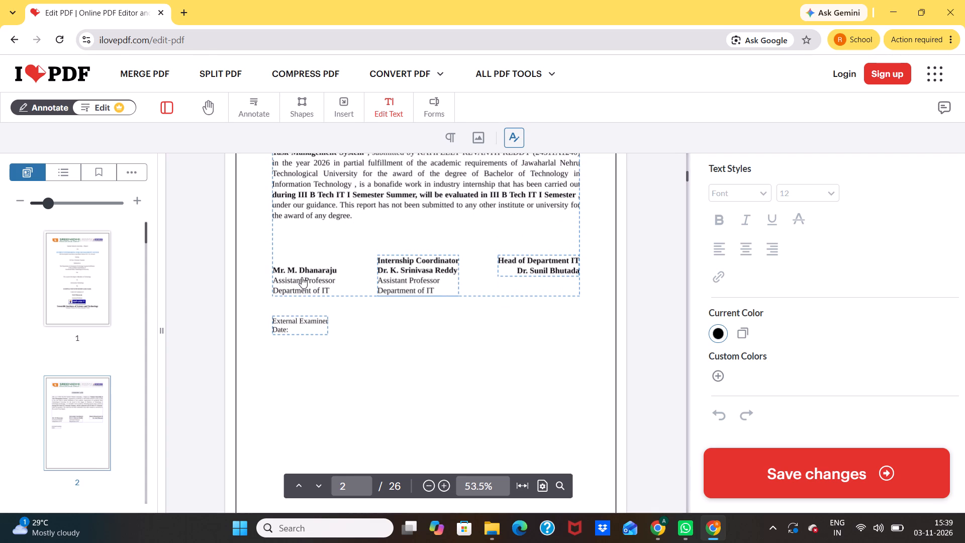
{"action": "double_click", "coordinate": [302, 277]}
{"action": "left_click", "coordinate": [275, 266]}
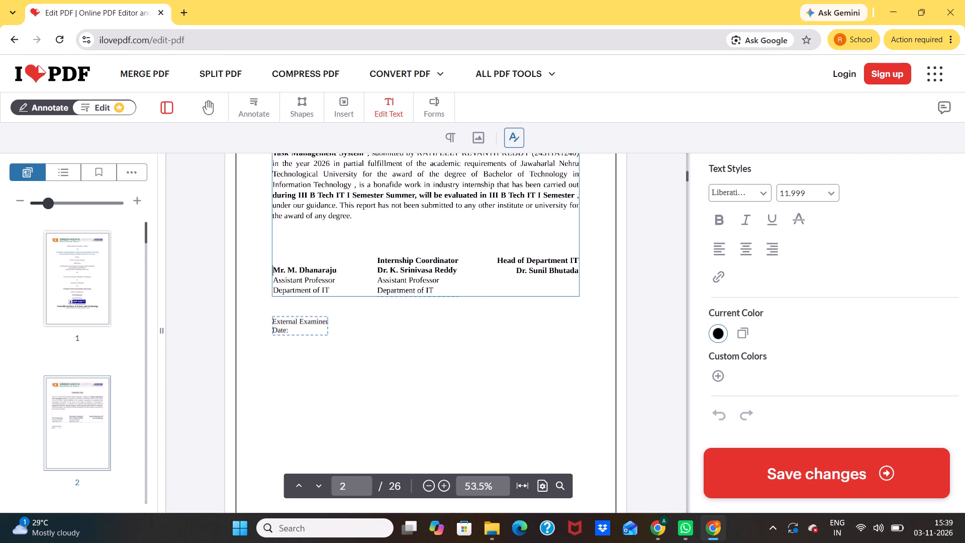
{"action": "key", "text": "BackSpace"}
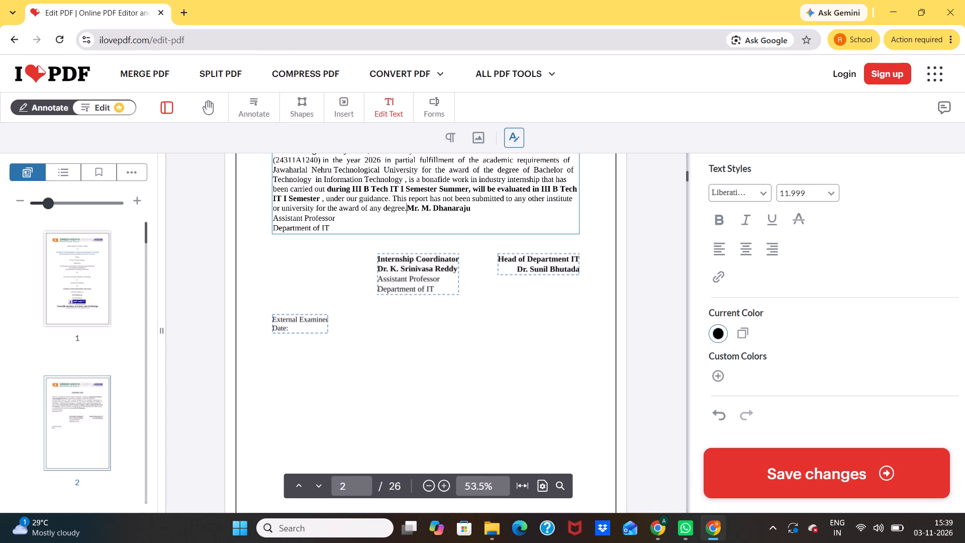
{"action": "key", "text": "Return"}
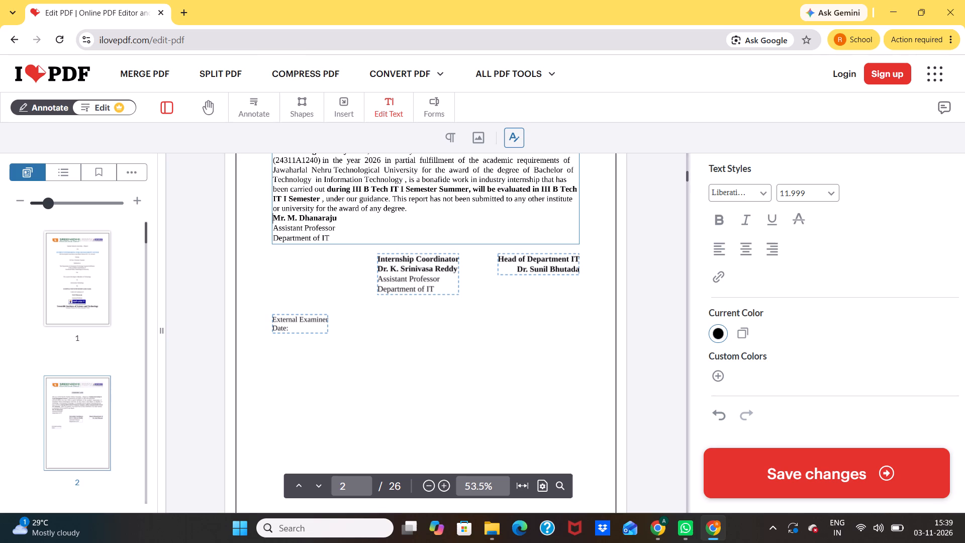
{"action": "key", "text": "Return"}
{"action": "key", "text": "Return"}
{"action": "key", "text": "Return"}
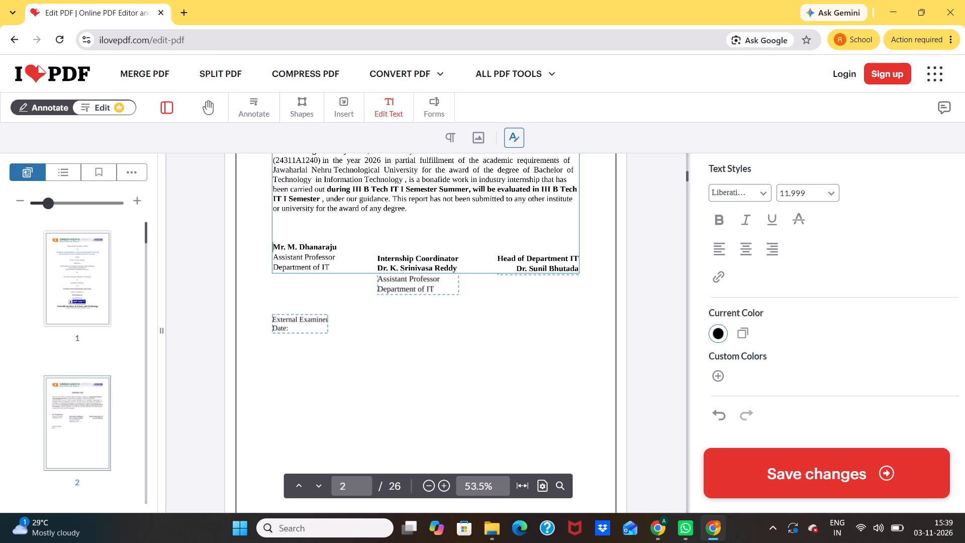
{"action": "key", "text": "Return"}
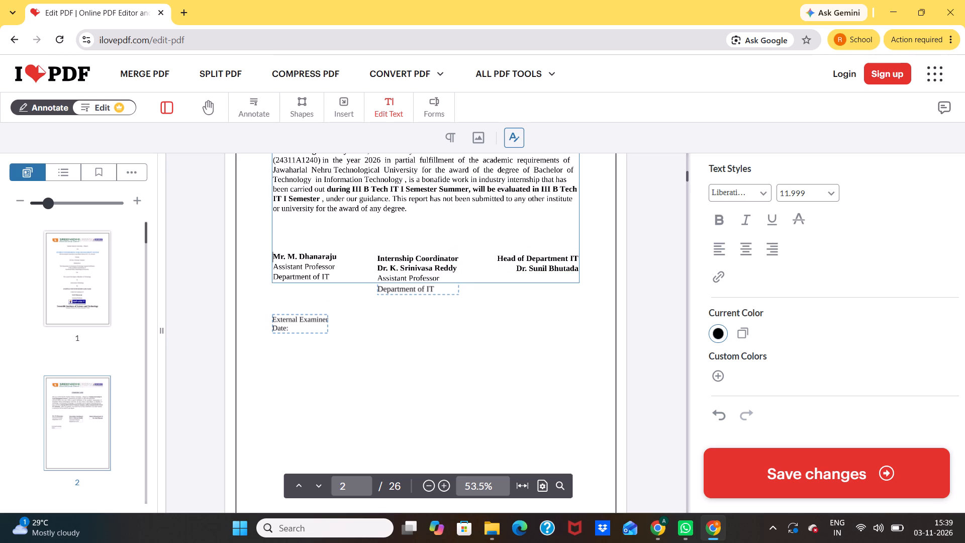
{"action": "key", "text": "Return"}
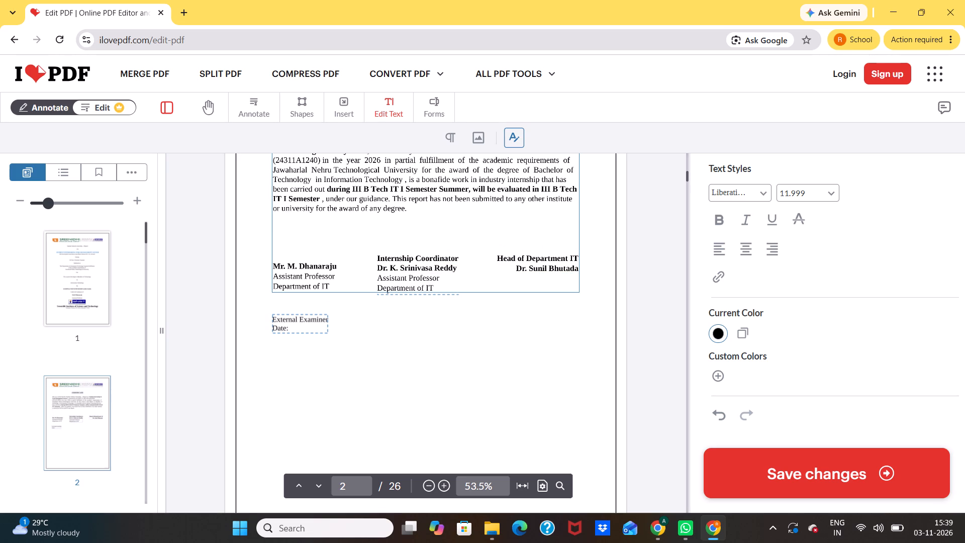
Add the bold heading "Internship Guide" on the blank line directly above the first signatory's name.
{"action": "left_click", "coordinate": [278, 256]}
{"action": "key", "text": "shift+i"}
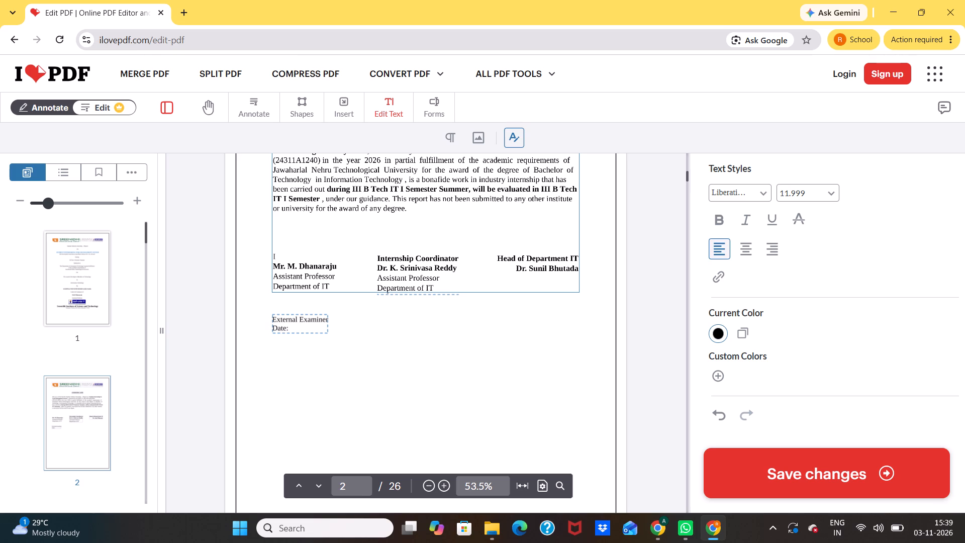
{"action": "type", "text": "nternship"}
{"action": "key", "text": "space"}
{"action": "key", "text": "shift+g"}
{"action": "type", "text": "uide"}
{"action": "left_click_drag", "start_coordinate": [327, 253], "coordinate": [273, 254]}
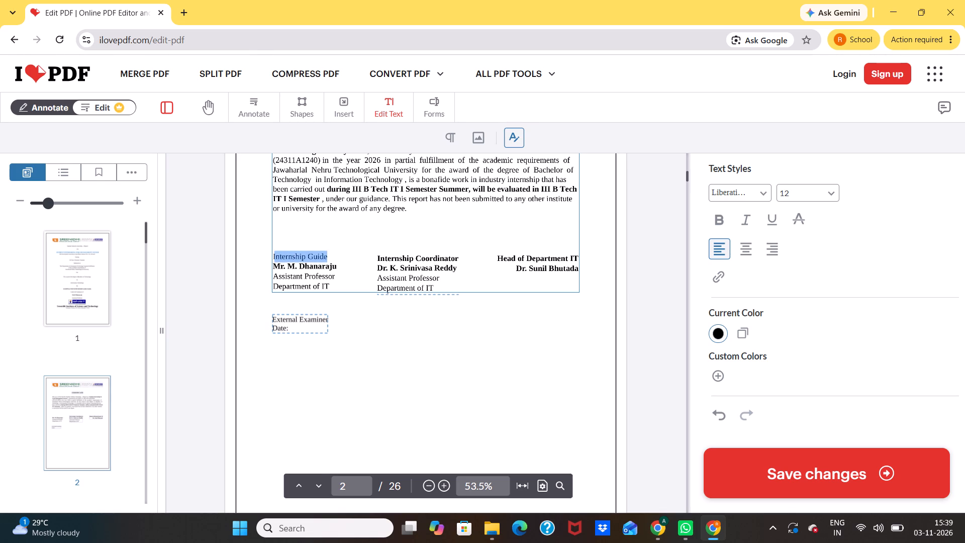
{"action": "left_click", "coordinate": [720, 218]}
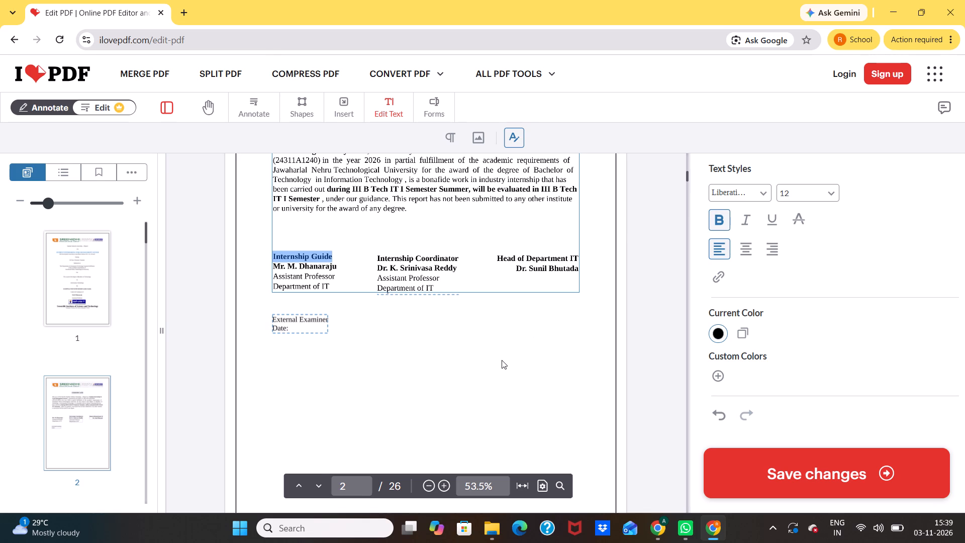
{"action": "left_click", "coordinate": [481, 363]}
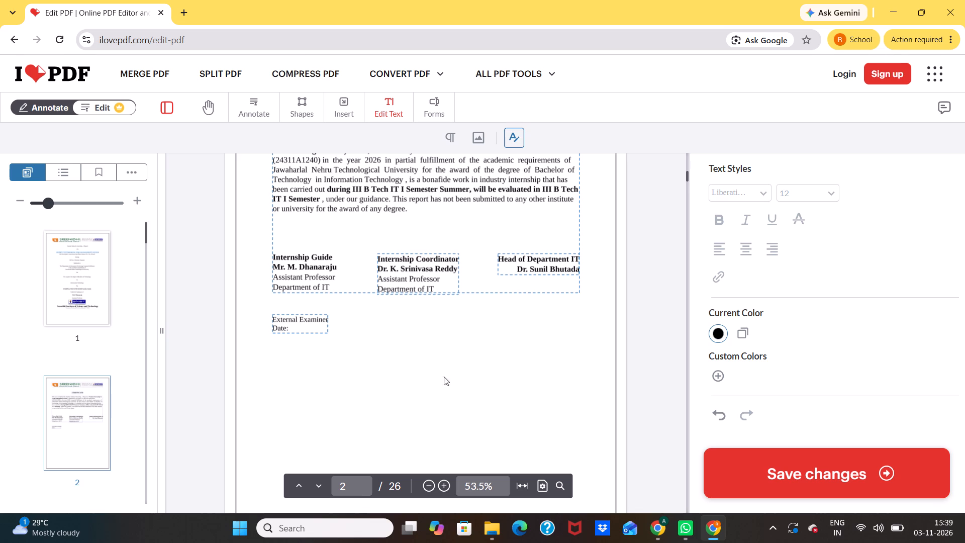
Change the Internship Coordinator's title on the certificate from "Assistant Professor" to "Associate Professor".
{"action": "scroll", "coordinate": [442, 378], "scroll_direction": "up", "scroll_amount": 3}
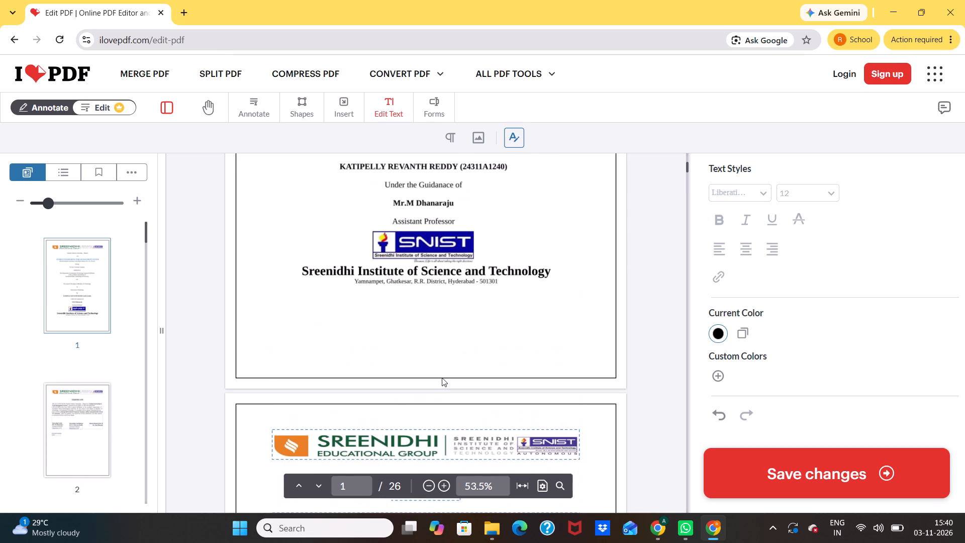
{"action": "scroll", "coordinate": [442, 378], "scroll_direction": "down", "scroll_amount": 3}
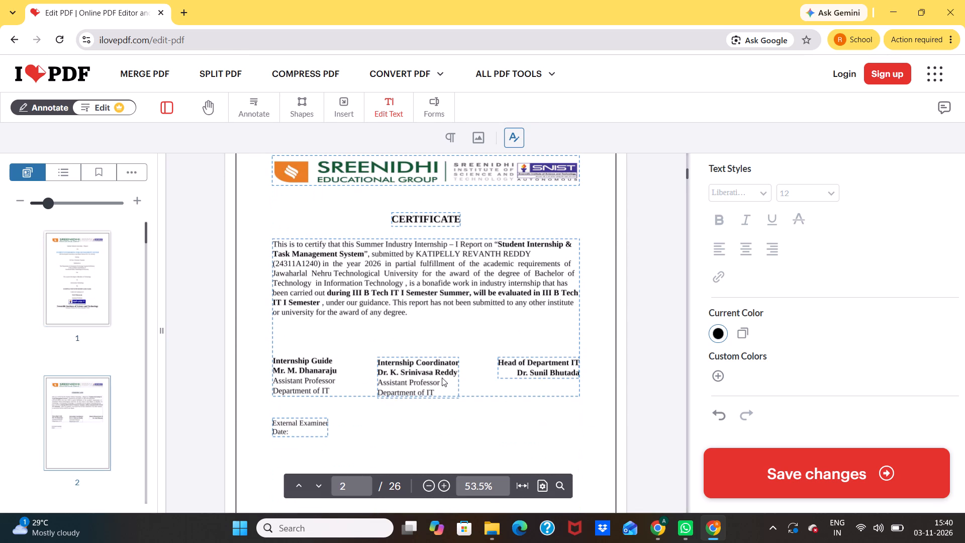
{"action": "scroll", "coordinate": [442, 378], "scroll_direction": "up", "scroll_amount": 1}
{"action": "scroll", "coordinate": [442, 378], "scroll_direction": "down", "scroll_amount": 1}
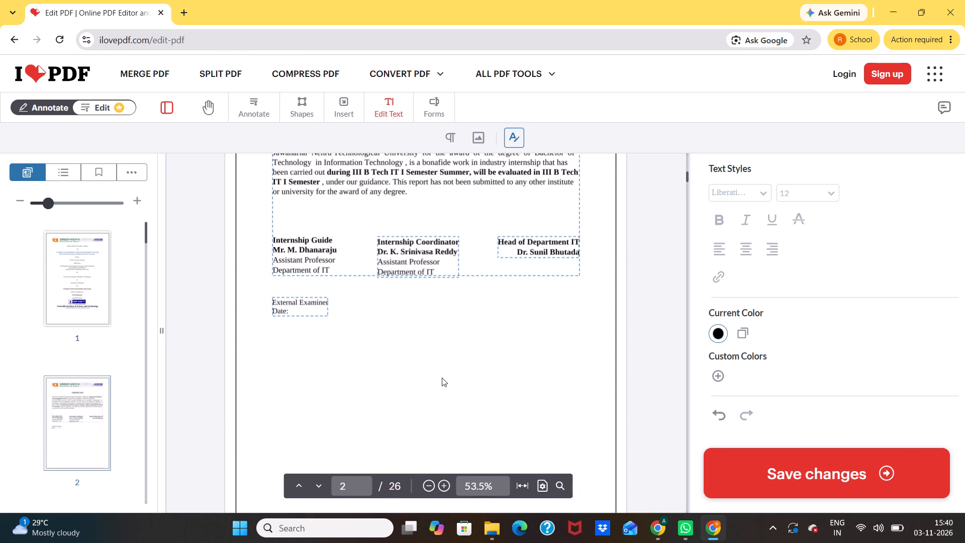
{"action": "scroll", "coordinate": [442, 378], "scroll_direction": "down", "scroll_amount": 1}
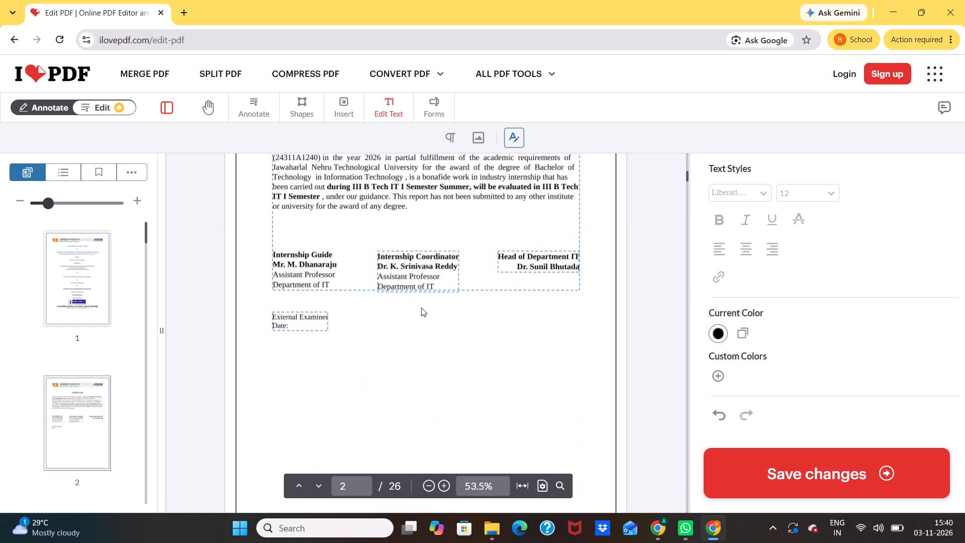
{"action": "left_click", "coordinate": [405, 275]}
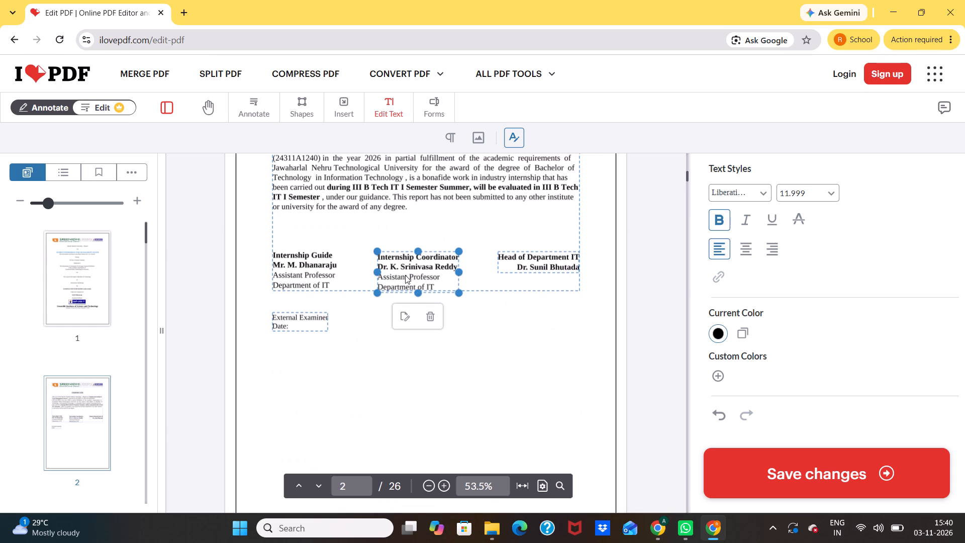
{"action": "left_click", "coordinate": [405, 275]}
{"action": "double_click", "coordinate": [406, 275]}
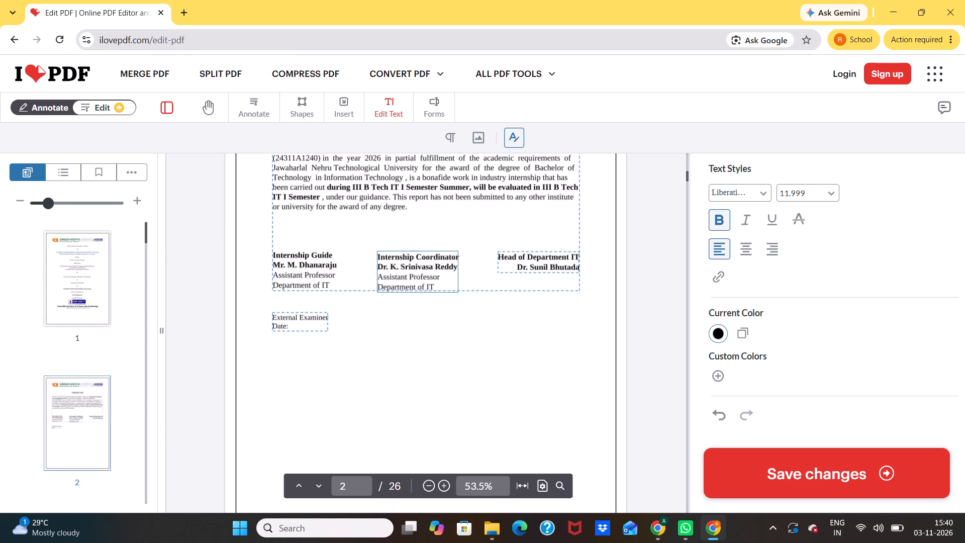
{"action": "left_click", "coordinate": [405, 276]}
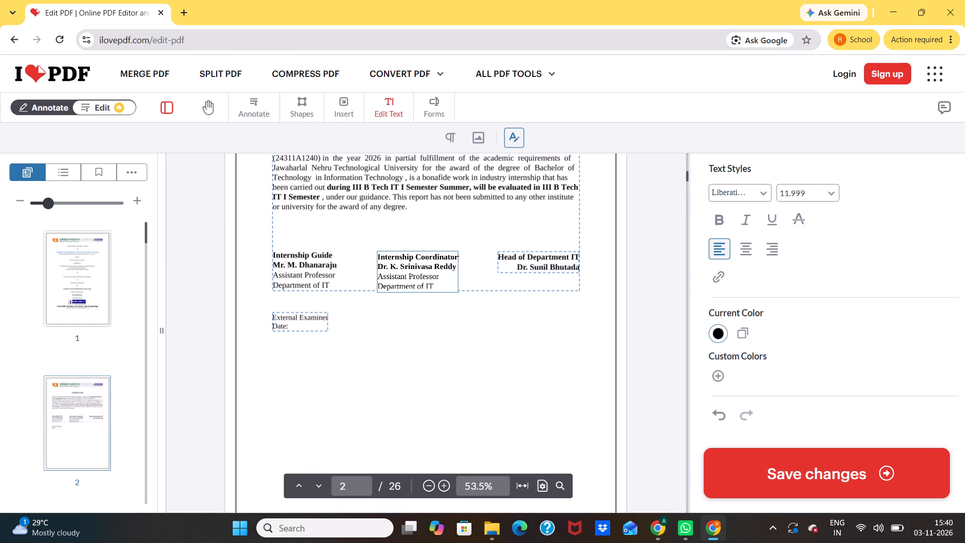
{"action": "left_click", "coordinate": [408, 275]}
{"action": "key", "text": "BackSpace"}
{"action": "key", "text": "BackSpace"}
{"action": "key", "text": "BackSpace"}
{"action": "key", "text": "BackSpace"}
{"action": "key", "text": "BackSpace"}
{"action": "key", "text": "BackSpace"}
{"action": "key", "text": "o"}
{"action": "type", "text": "ci"}
{"action": "type", "text": "ate"}
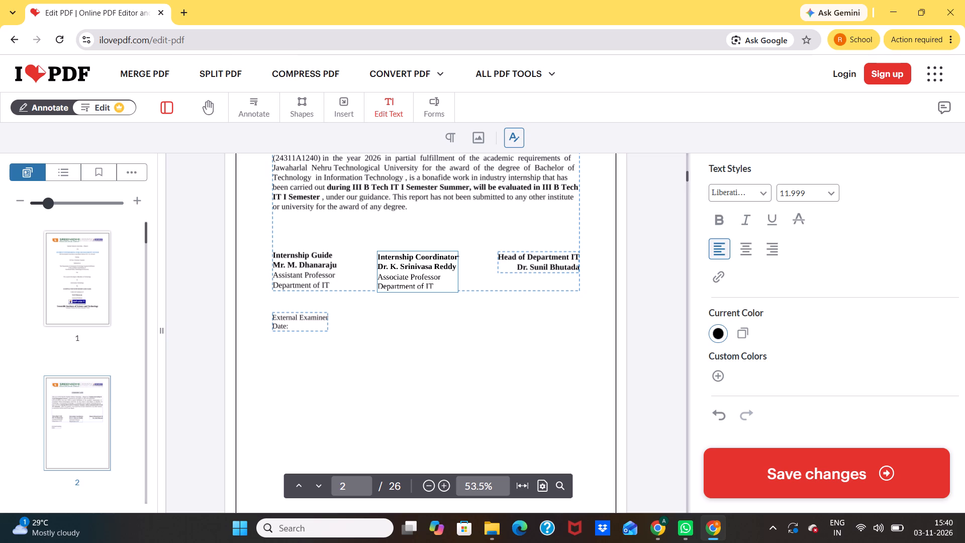
{"action": "left_click", "coordinate": [418, 311]}
Review the edited certificate page and the guide details on the report's cover page.
{"action": "scroll", "coordinate": [429, 313], "scroll_direction": "up", "scroll_amount": 1}
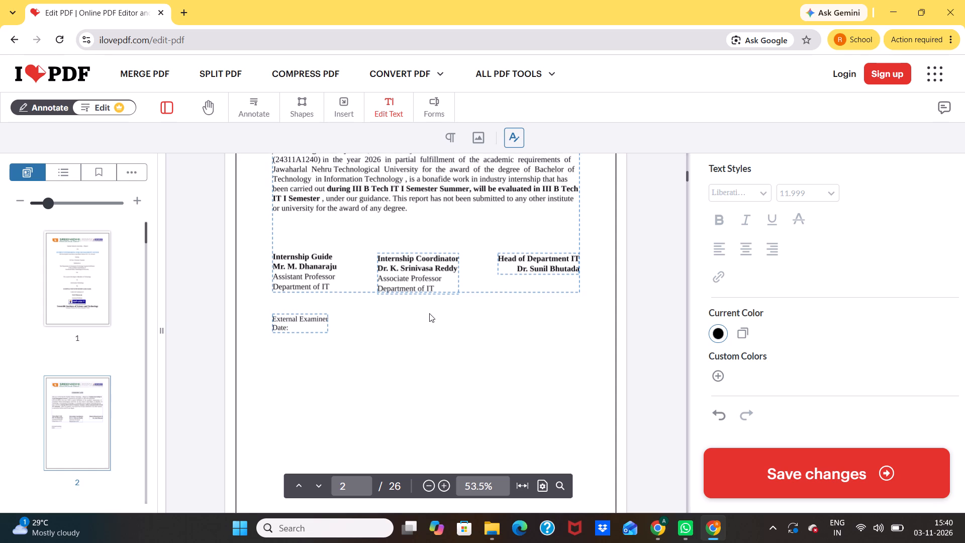
{"action": "scroll", "coordinate": [429, 313], "scroll_direction": "up", "scroll_amount": 2}
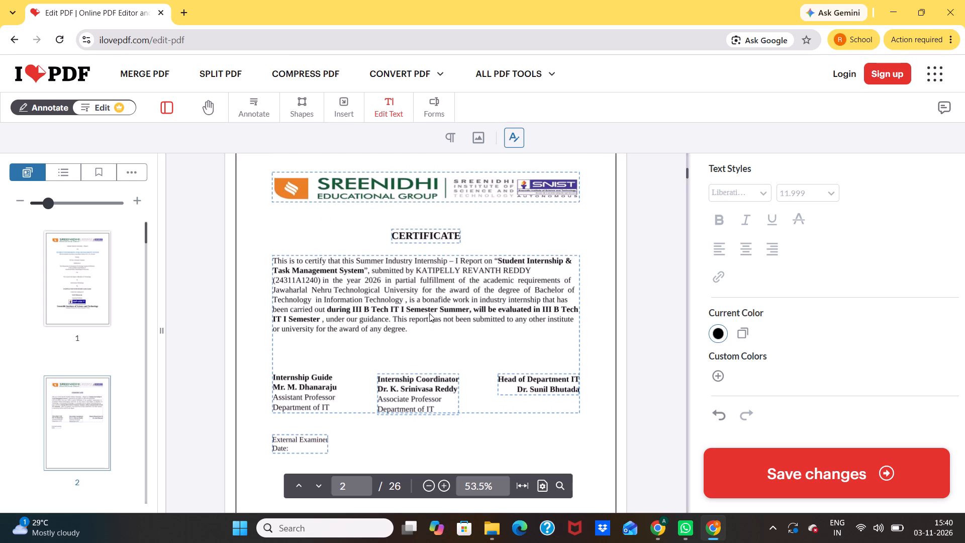
{"action": "scroll", "coordinate": [429, 313], "scroll_direction": "up", "scroll_amount": 4}
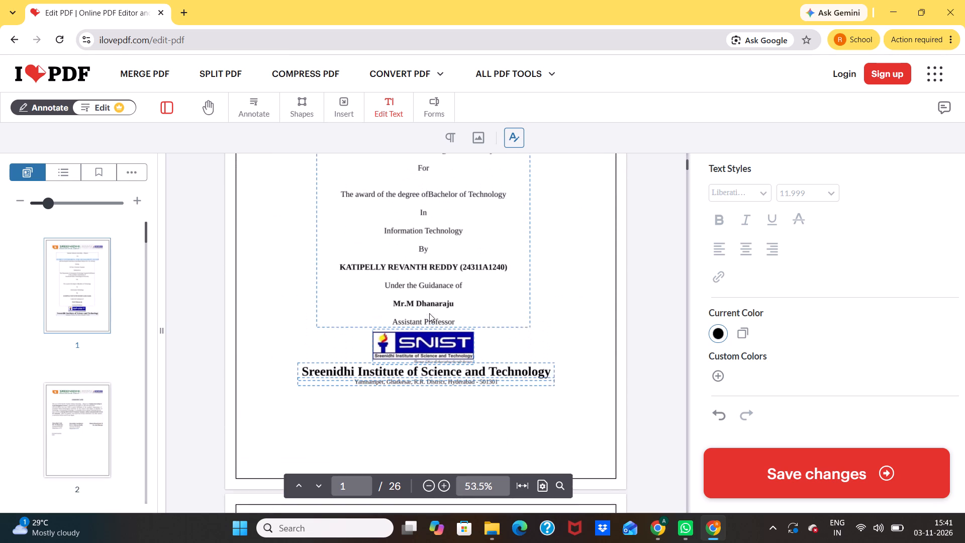
{"action": "scroll", "coordinate": [429, 313], "scroll_direction": "up", "scroll_amount": 2}
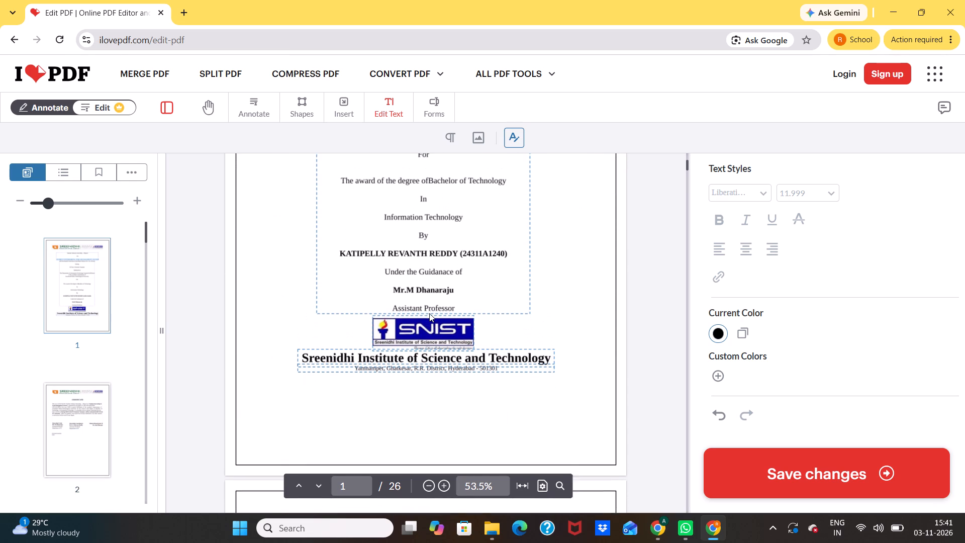
{"action": "scroll", "coordinate": [429, 313], "scroll_direction": "up", "scroll_amount": 1}
Save the changes to the edited report PDF and dismiss the download dialog.
{"action": "left_click", "coordinate": [763, 480]}
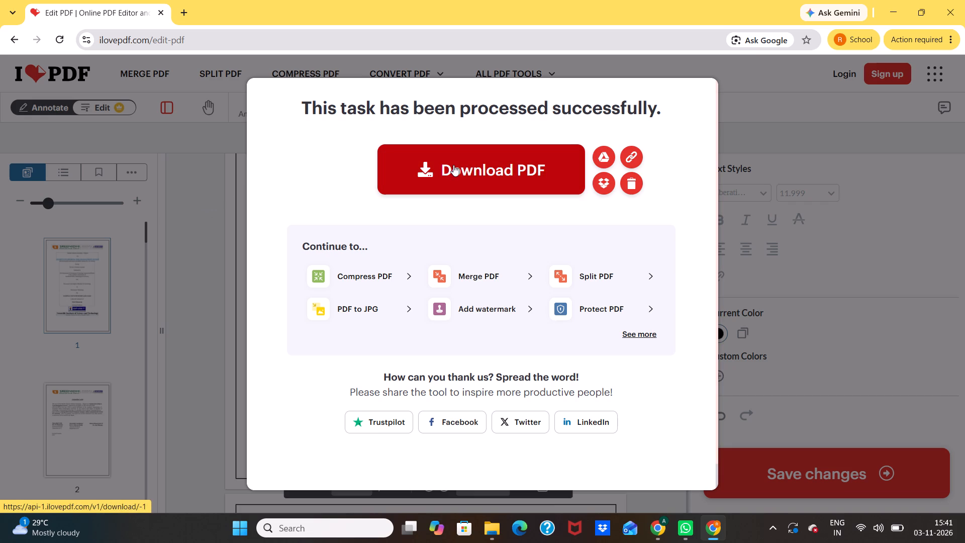
{"action": "left_click", "coordinate": [219, 234]}
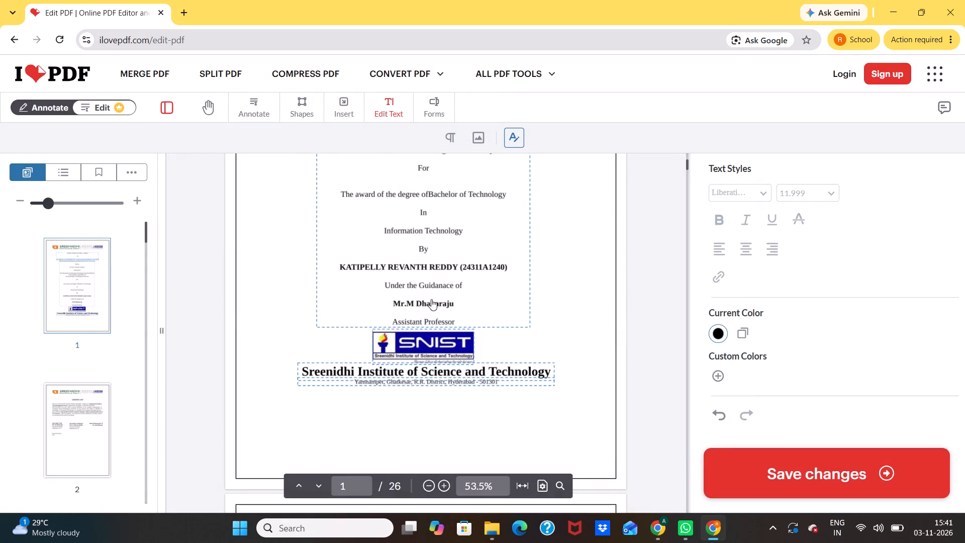
Review the report from the cover page through the acknowledgement, abstract and table of contents, ending back at the certificate page.
{"action": "scroll", "coordinate": [430, 321], "scroll_direction": "down", "scroll_amount": 2}
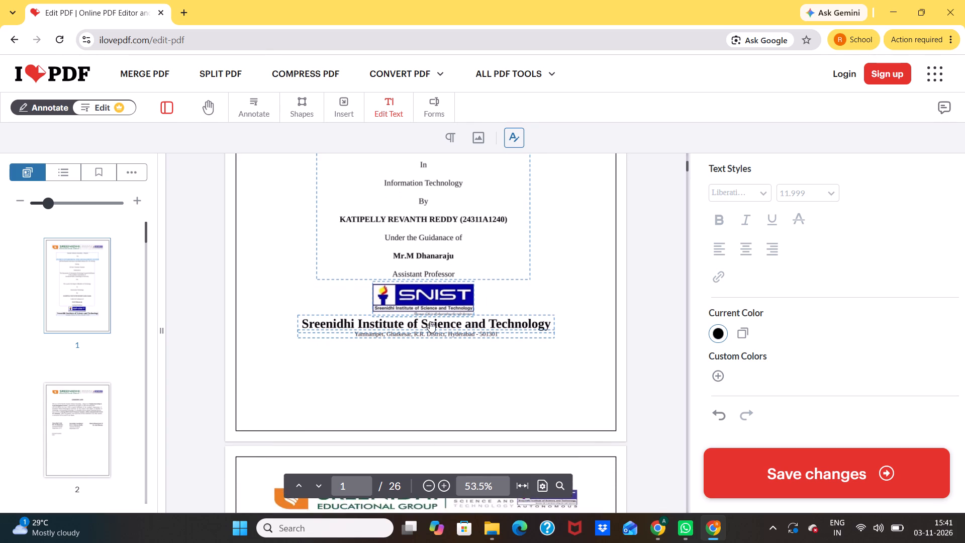
{"action": "scroll", "coordinate": [430, 321], "scroll_direction": "down", "scroll_amount": 4}
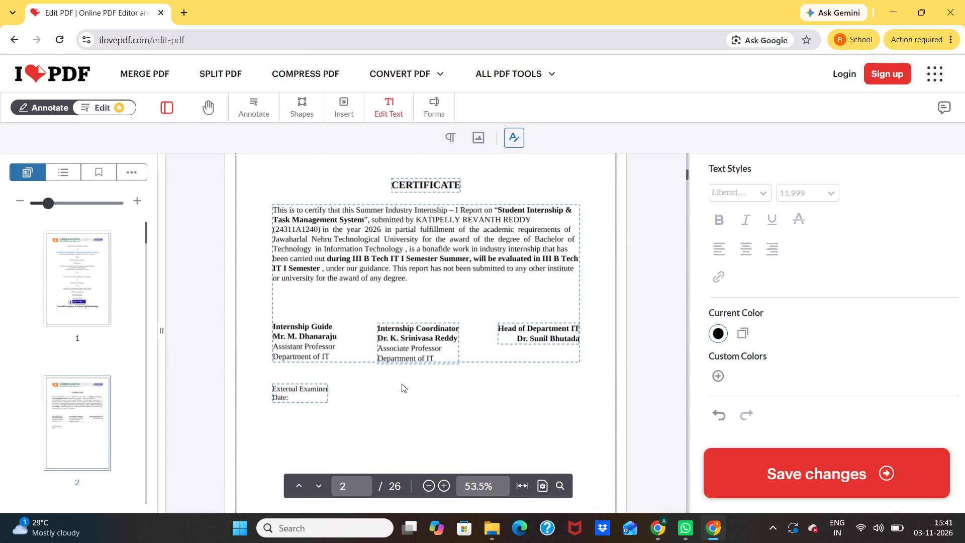
{"action": "scroll", "coordinate": [409, 386], "scroll_direction": "down", "scroll_amount": 2}
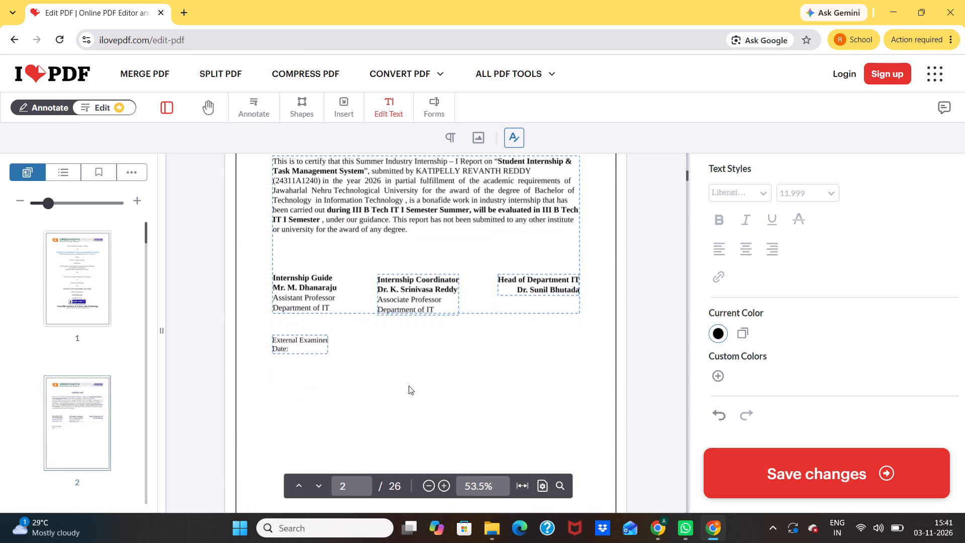
{"action": "scroll", "coordinate": [409, 386], "scroll_direction": "down", "scroll_amount": 5}
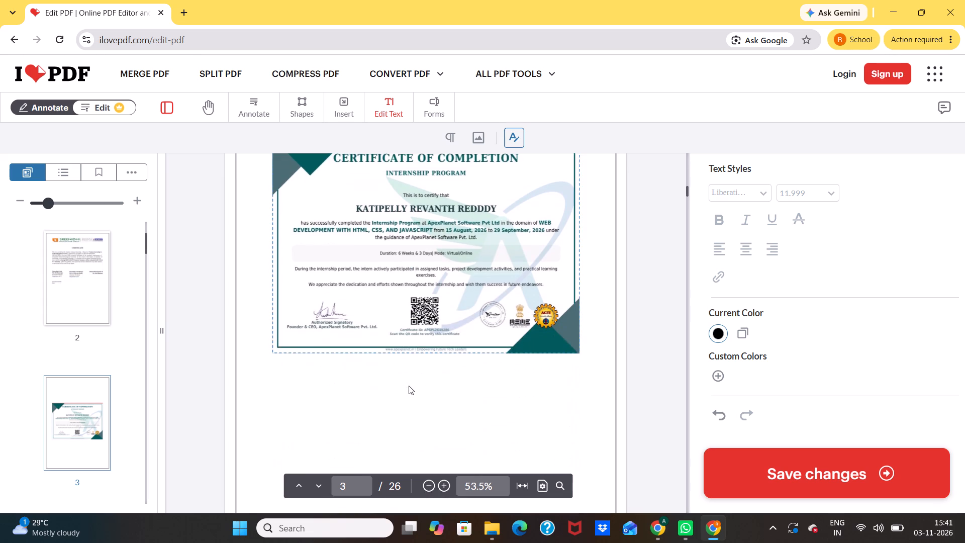
{"action": "scroll", "coordinate": [409, 386], "scroll_direction": "down", "scroll_amount": 4}
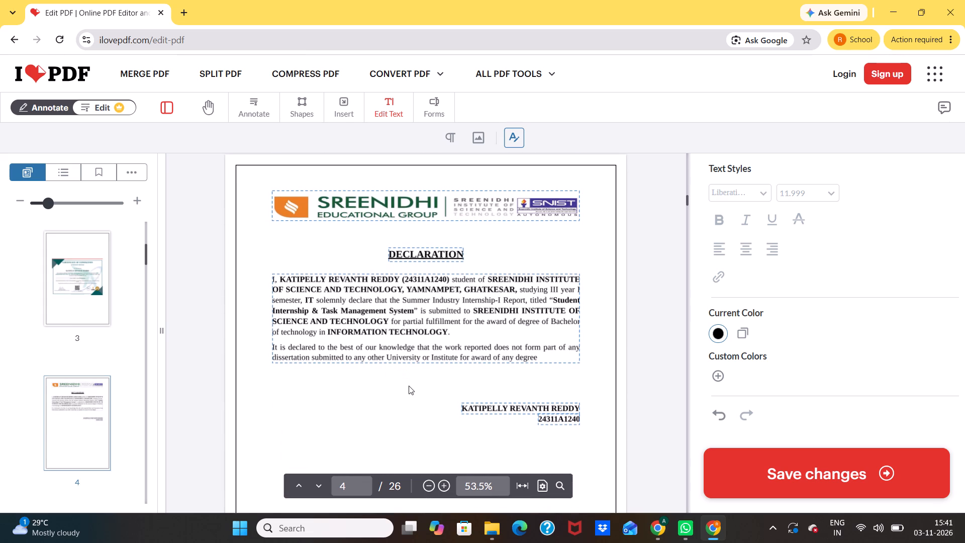
{"action": "scroll", "coordinate": [409, 386], "scroll_direction": "down", "scroll_amount": 5}
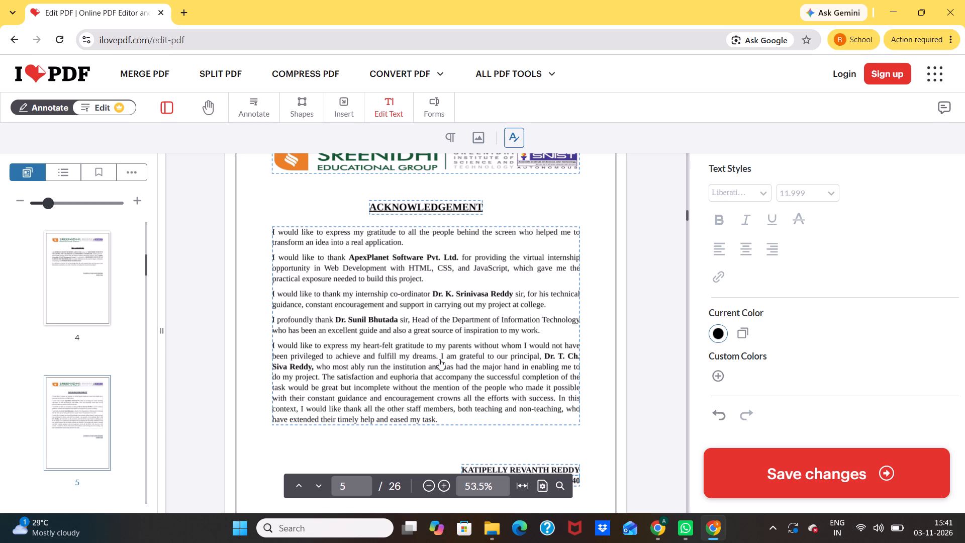
{"action": "scroll", "coordinate": [439, 359], "scroll_direction": "down", "scroll_amount": 1}
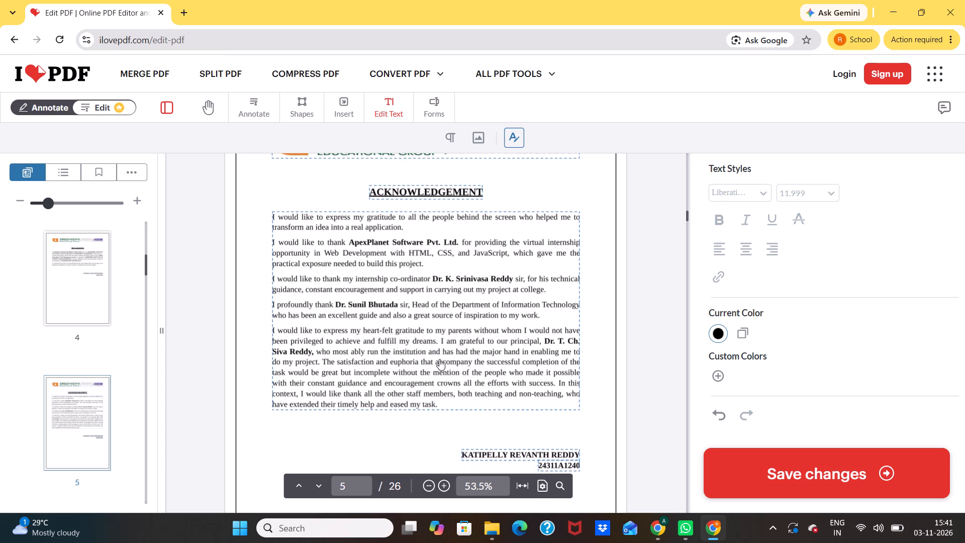
{"action": "scroll", "coordinate": [439, 359], "scroll_direction": "down", "scroll_amount": 1}
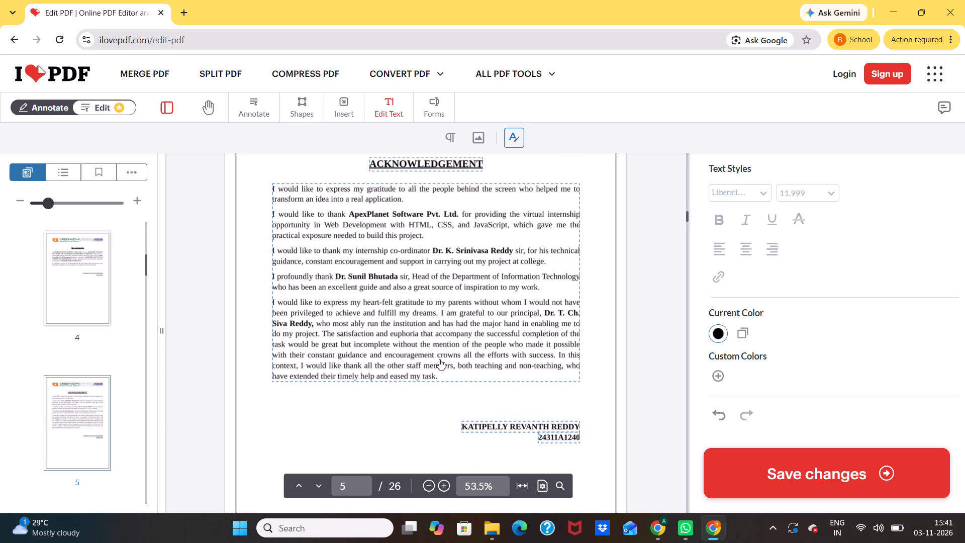
{"action": "scroll", "coordinate": [439, 359], "scroll_direction": "down", "scroll_amount": 2}
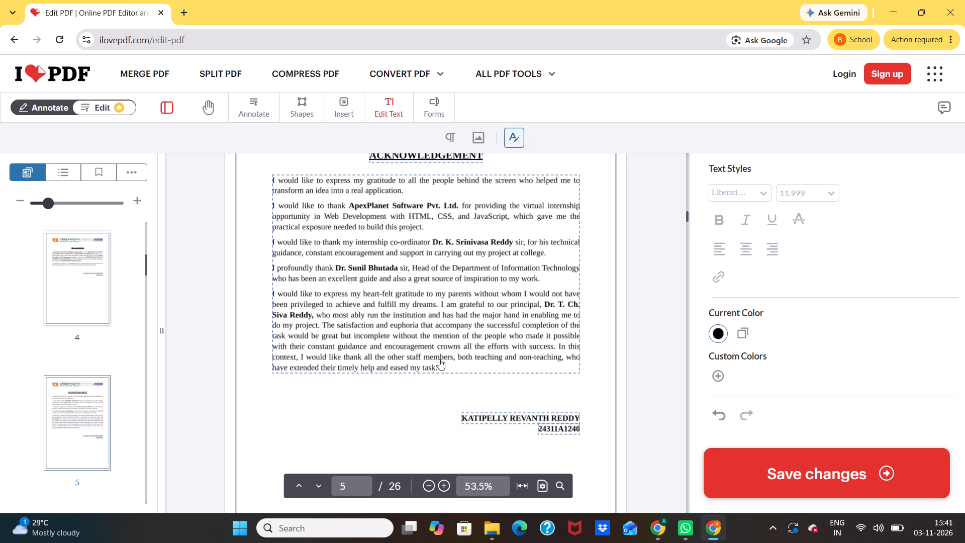
{"action": "scroll", "coordinate": [439, 359], "scroll_direction": "down", "scroll_amount": 2}
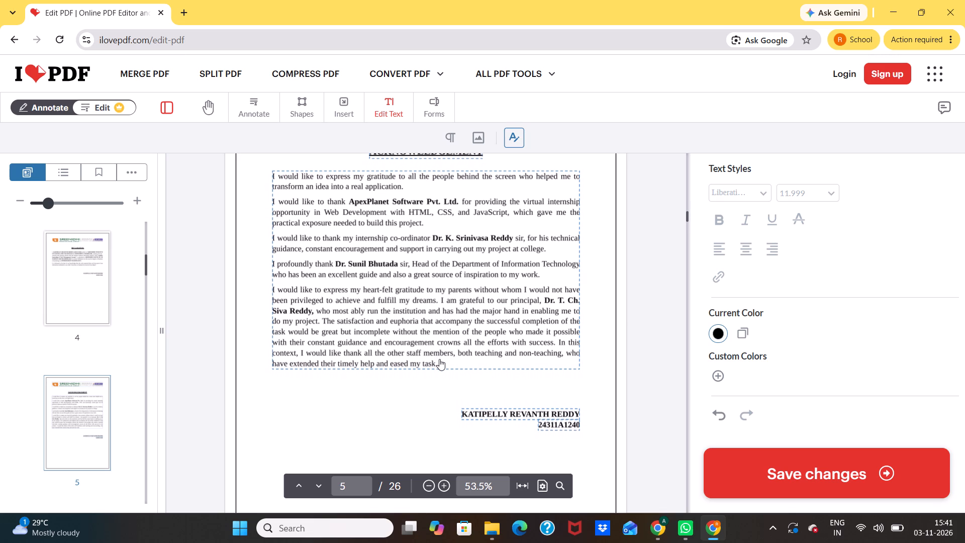
{"action": "scroll", "coordinate": [439, 359], "scroll_direction": "down", "scroll_amount": 2}
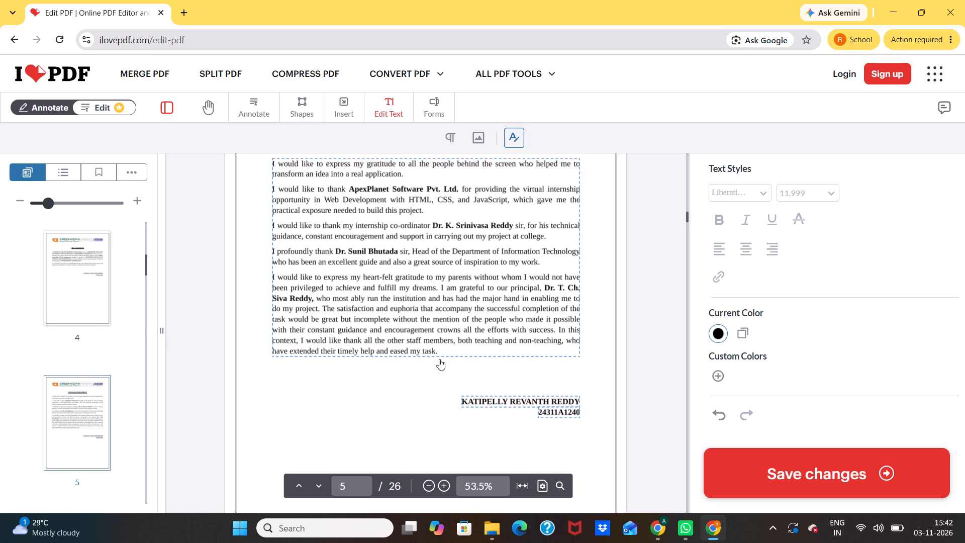
{"action": "scroll", "coordinate": [439, 359], "scroll_direction": "down", "scroll_amount": 5}
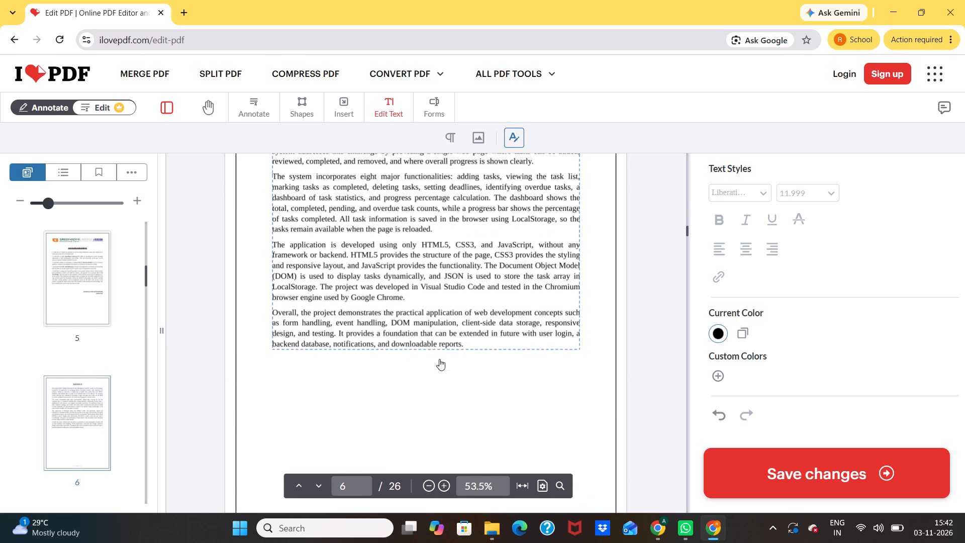
{"action": "scroll", "coordinate": [439, 359], "scroll_direction": "down", "scroll_amount": 2}
{"action": "scroll", "coordinate": [439, 359], "scroll_direction": "up", "scroll_amount": 1}
{"action": "scroll", "coordinate": [439, 359], "scroll_direction": "down", "scroll_amount": 1}
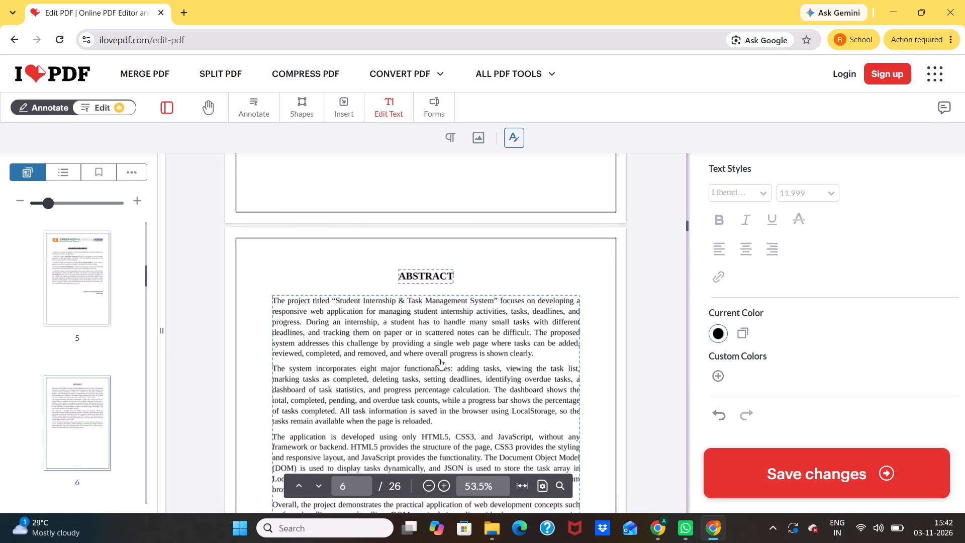
{"action": "scroll", "coordinate": [439, 359], "scroll_direction": "down", "scroll_amount": 2}
{"action": "scroll", "coordinate": [439, 359], "scroll_direction": "up", "scroll_amount": 1}
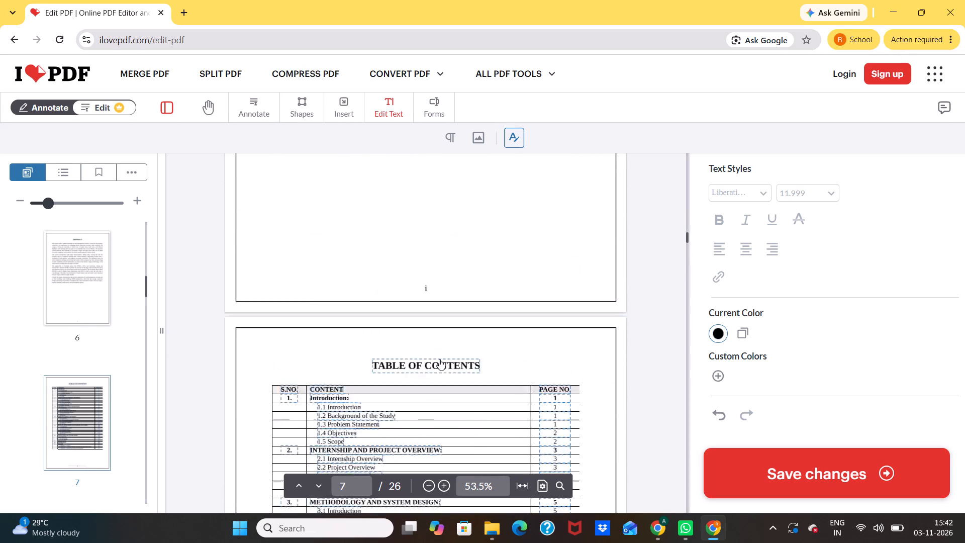
{"action": "scroll", "coordinate": [439, 359], "scroll_direction": "up", "scroll_amount": 6}
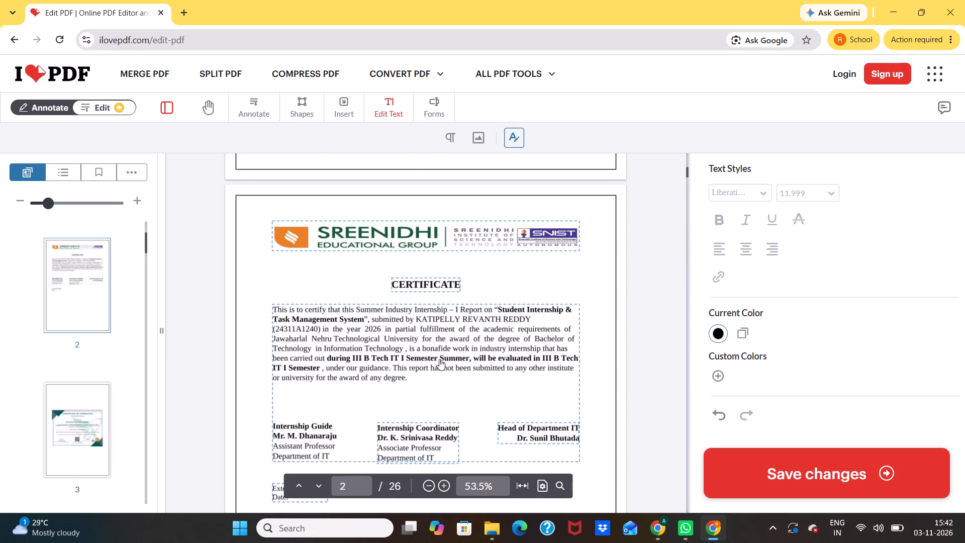
Save the changes to the report and download the processed PDF.
{"action": "left_click", "coordinate": [745, 487]}
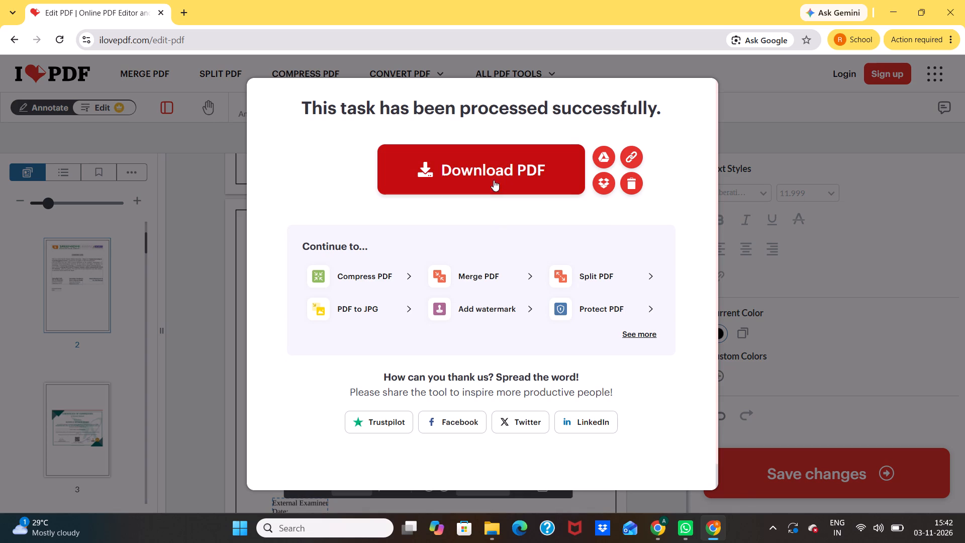
{"action": "left_click", "coordinate": [495, 170]}
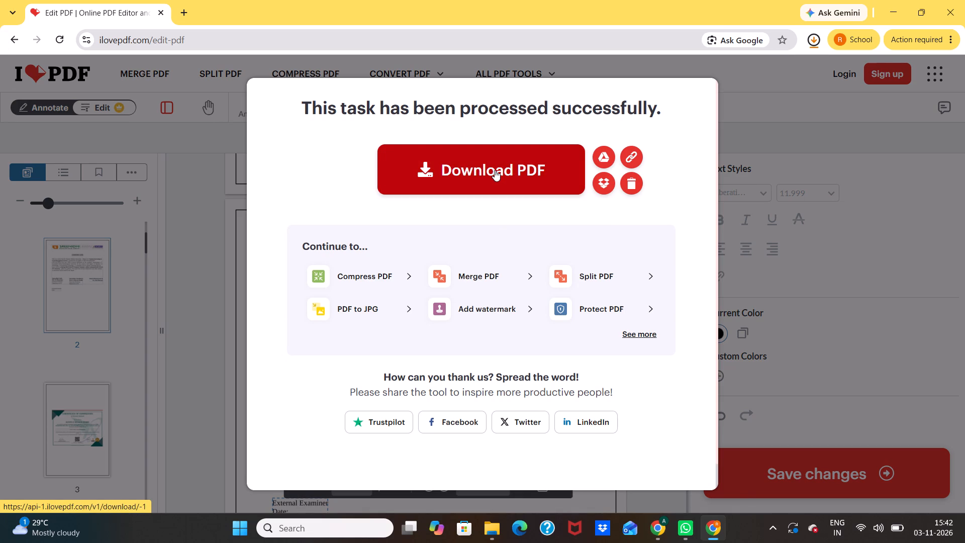
Show the newly downloaded report PDF in the Downloads folder in File Explorer.
{"action": "left_click", "coordinate": [815, 35]}
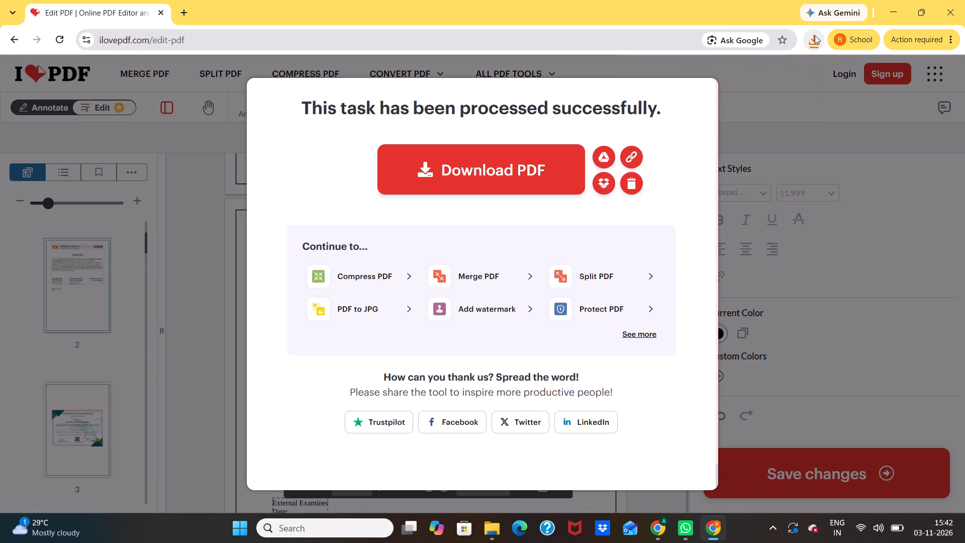
{"action": "left_click", "coordinate": [815, 35]}
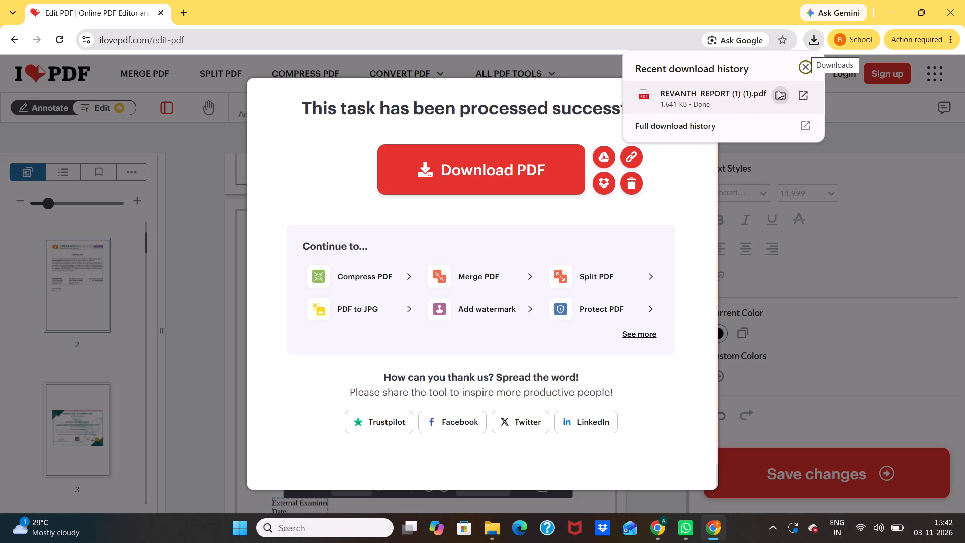
{"action": "left_click", "coordinate": [778, 90]}
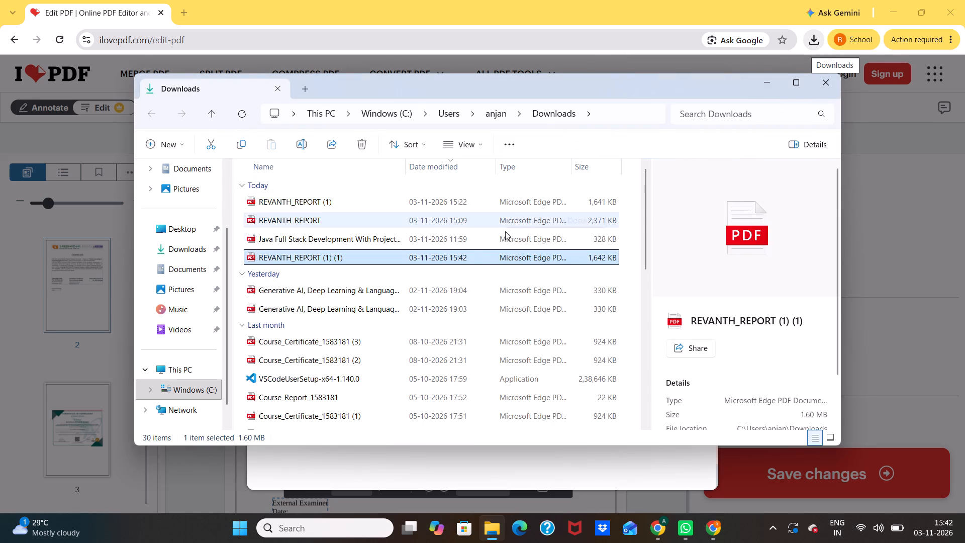
Rename the newly downloaded report PDF, replacing its whole name with "nwe".
{"action": "right_click", "coordinate": [385, 256]}
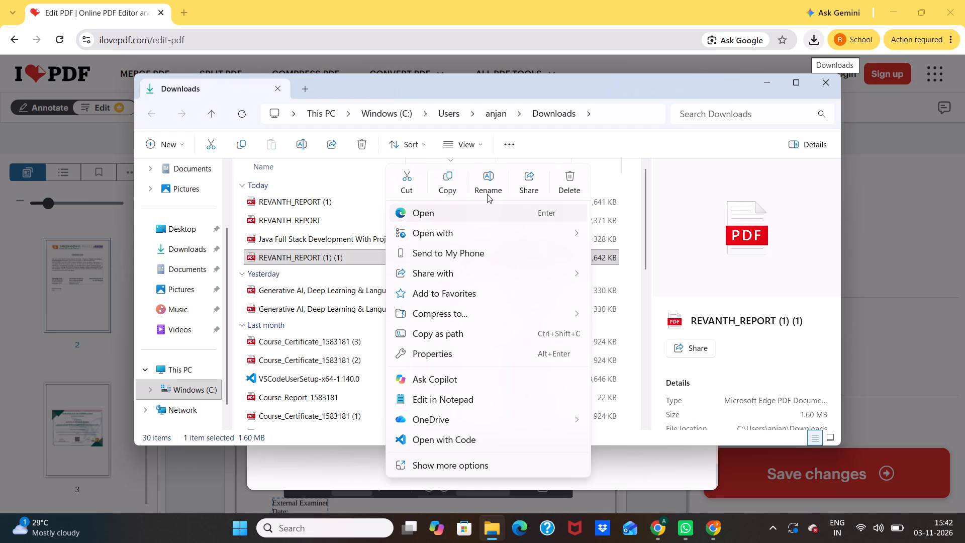
{"action": "left_click", "coordinate": [487, 191]}
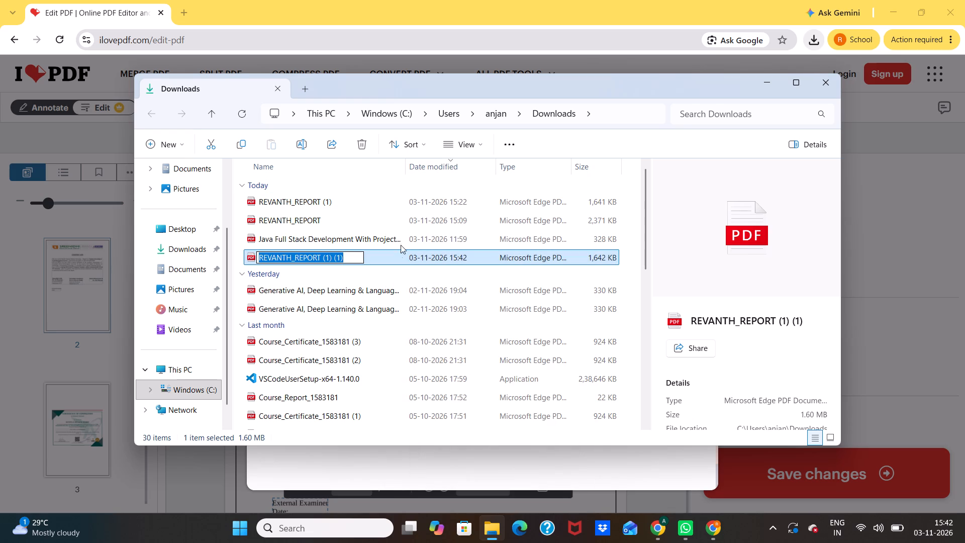
{"action": "key", "text": "BackSpace"}
{"action": "key", "text": "n"}
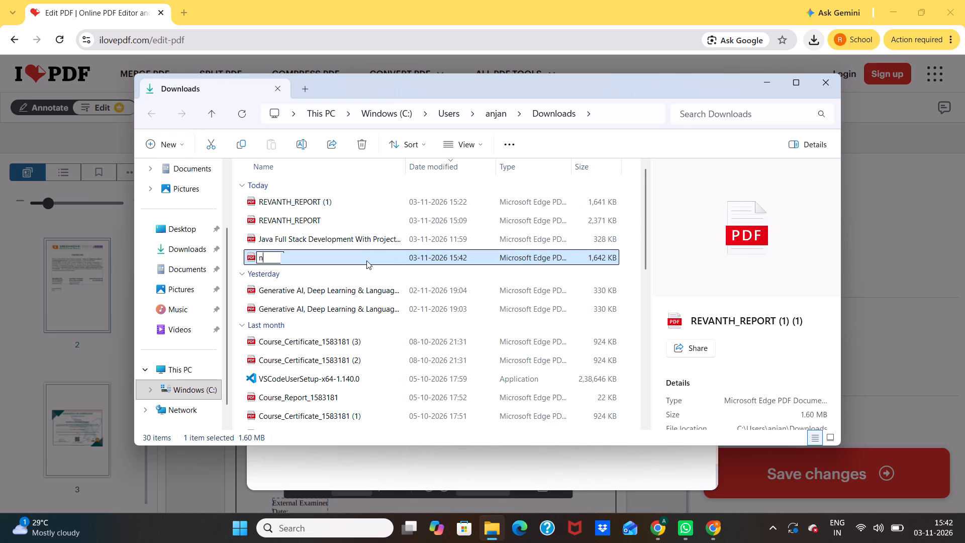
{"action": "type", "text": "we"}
Correct the downloaded report PDF's new name to "newww" and apply it.
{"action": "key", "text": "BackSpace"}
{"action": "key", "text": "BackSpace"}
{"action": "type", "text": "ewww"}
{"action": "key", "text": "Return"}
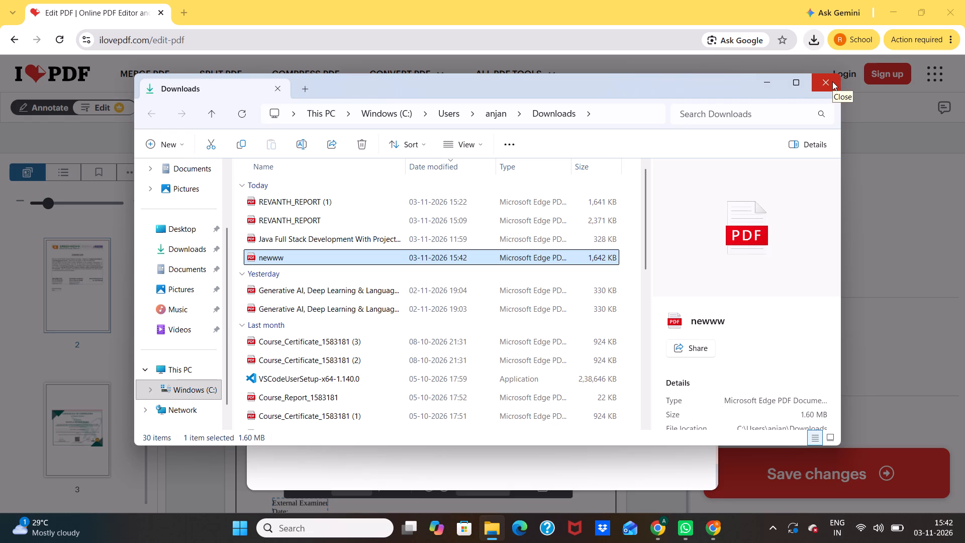
Copy the newww PDF file from the Downloads folder.
{"action": "right_click", "coordinate": [557, 256]}
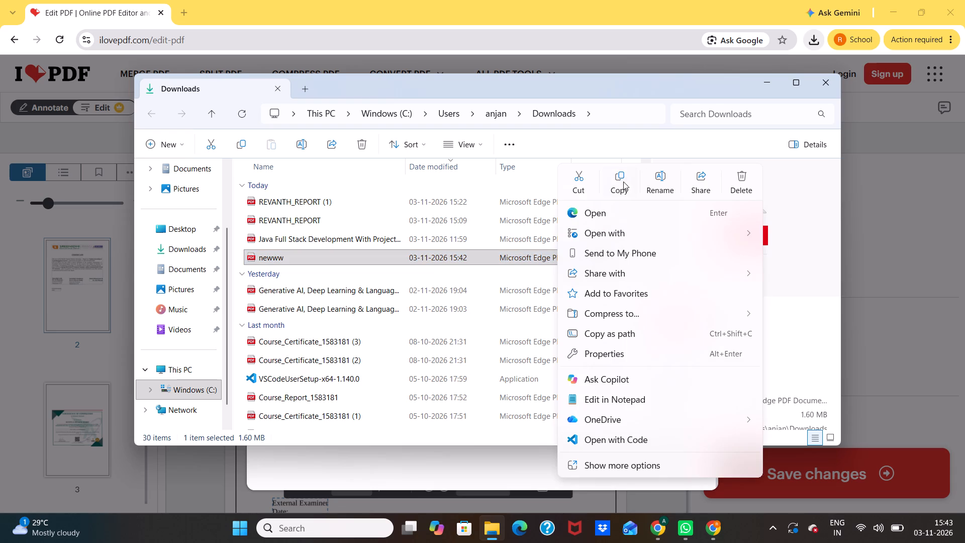
{"action": "left_click", "coordinate": [618, 185]}
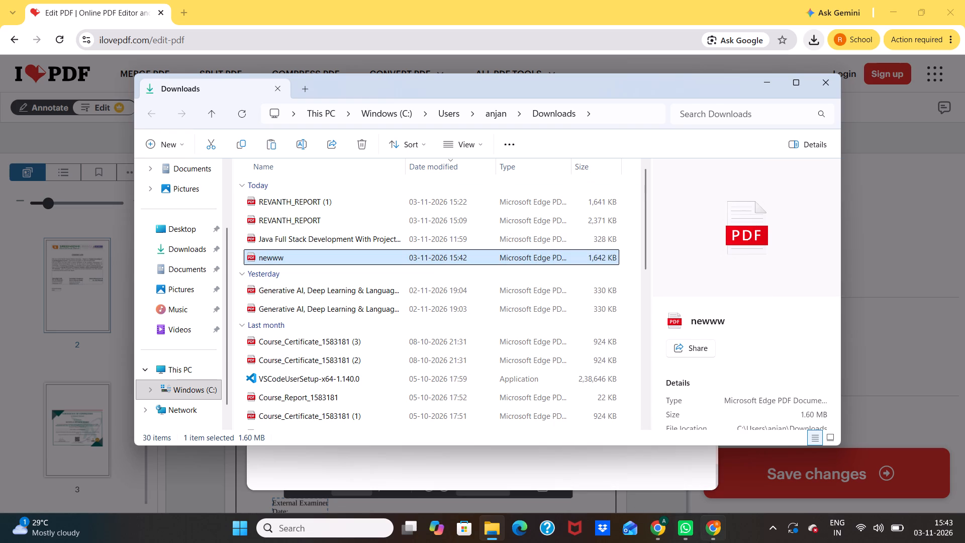
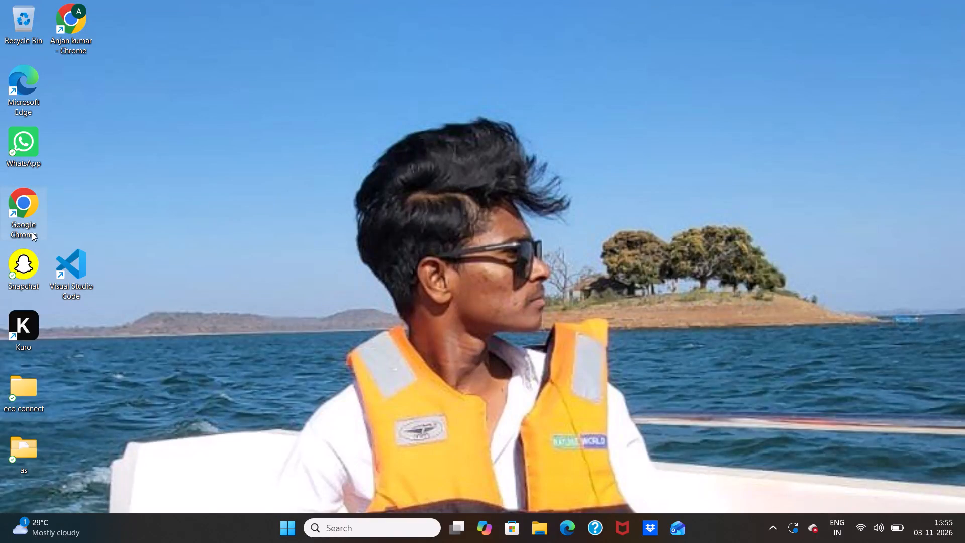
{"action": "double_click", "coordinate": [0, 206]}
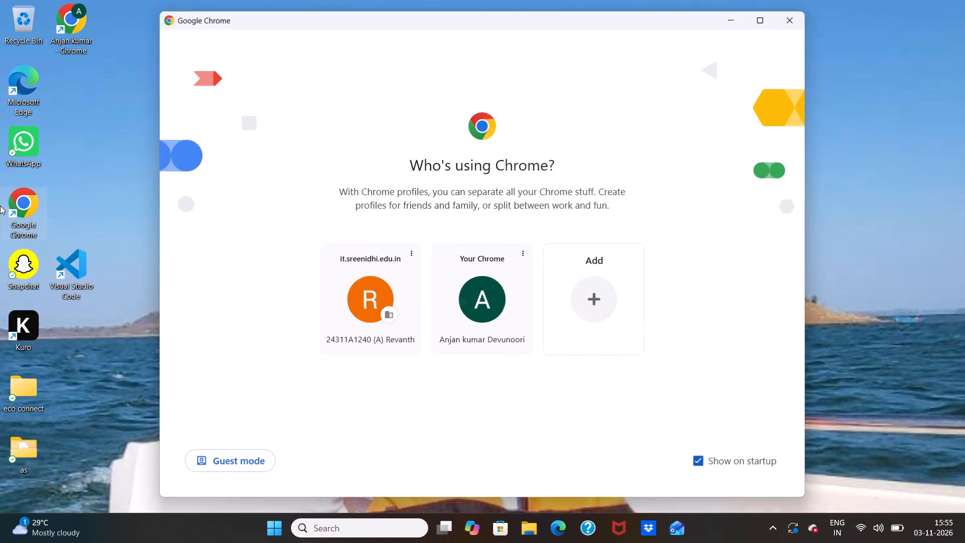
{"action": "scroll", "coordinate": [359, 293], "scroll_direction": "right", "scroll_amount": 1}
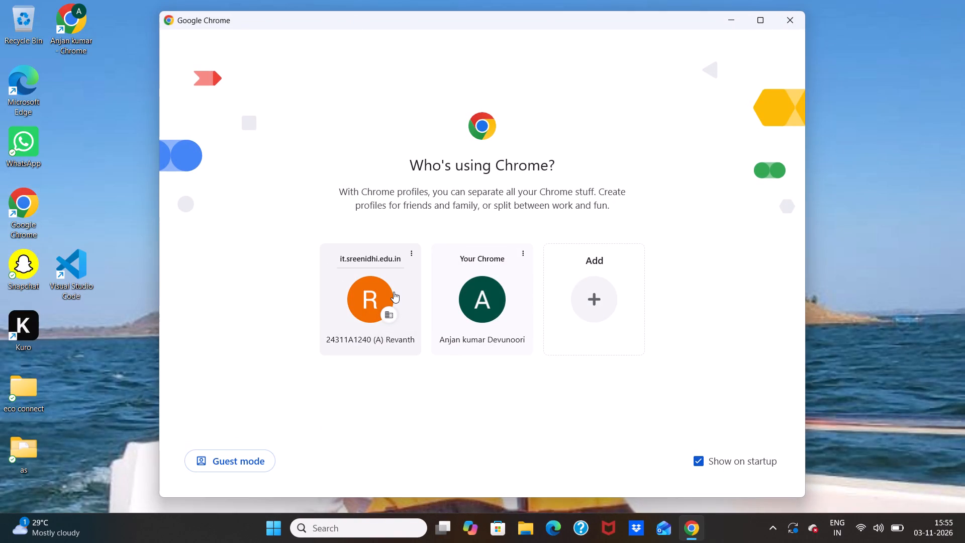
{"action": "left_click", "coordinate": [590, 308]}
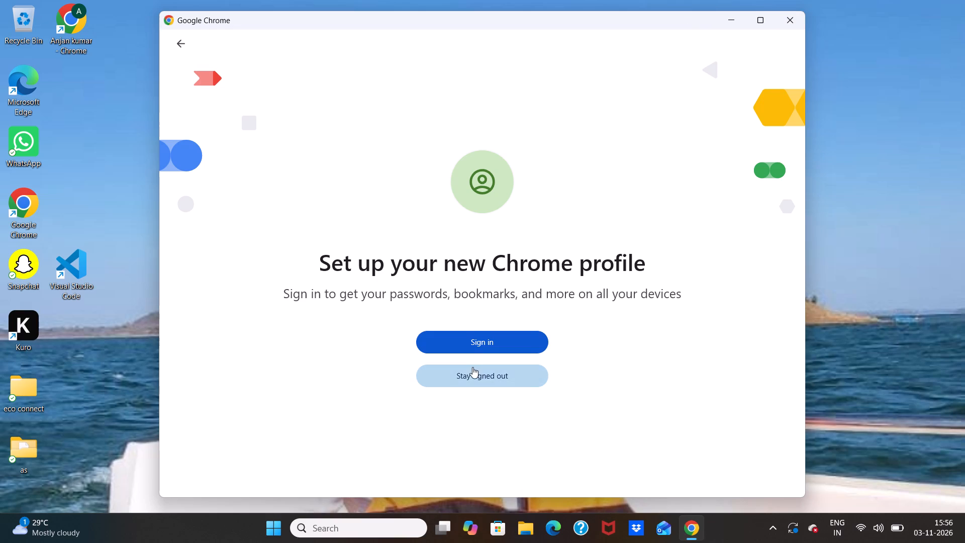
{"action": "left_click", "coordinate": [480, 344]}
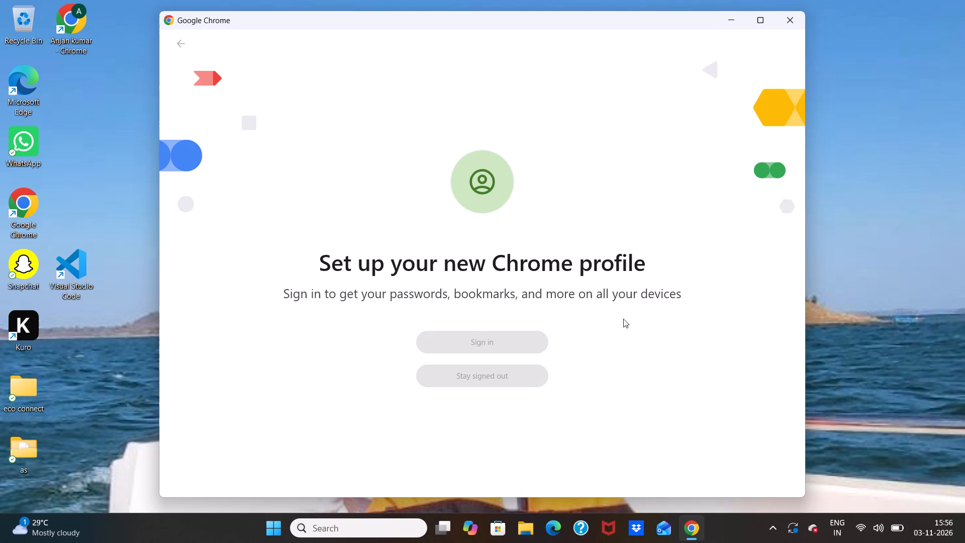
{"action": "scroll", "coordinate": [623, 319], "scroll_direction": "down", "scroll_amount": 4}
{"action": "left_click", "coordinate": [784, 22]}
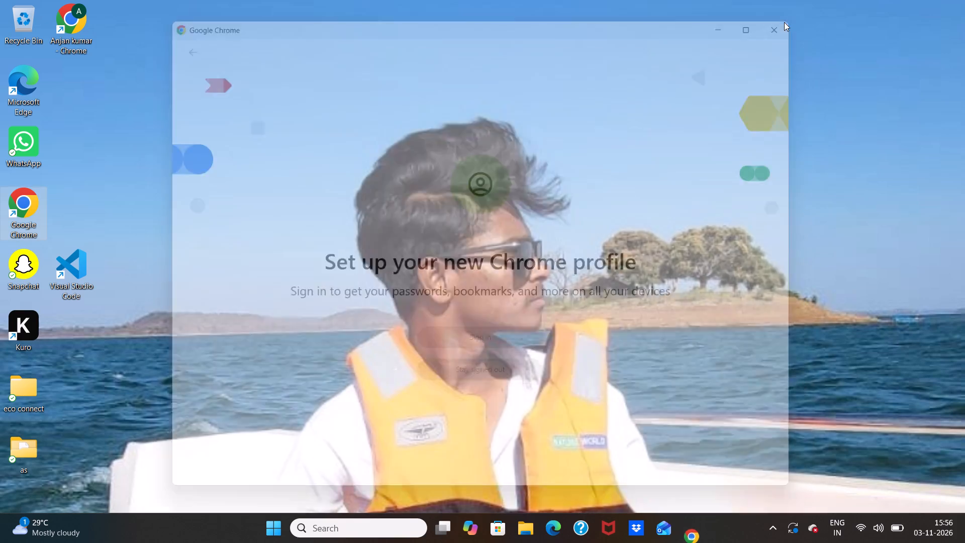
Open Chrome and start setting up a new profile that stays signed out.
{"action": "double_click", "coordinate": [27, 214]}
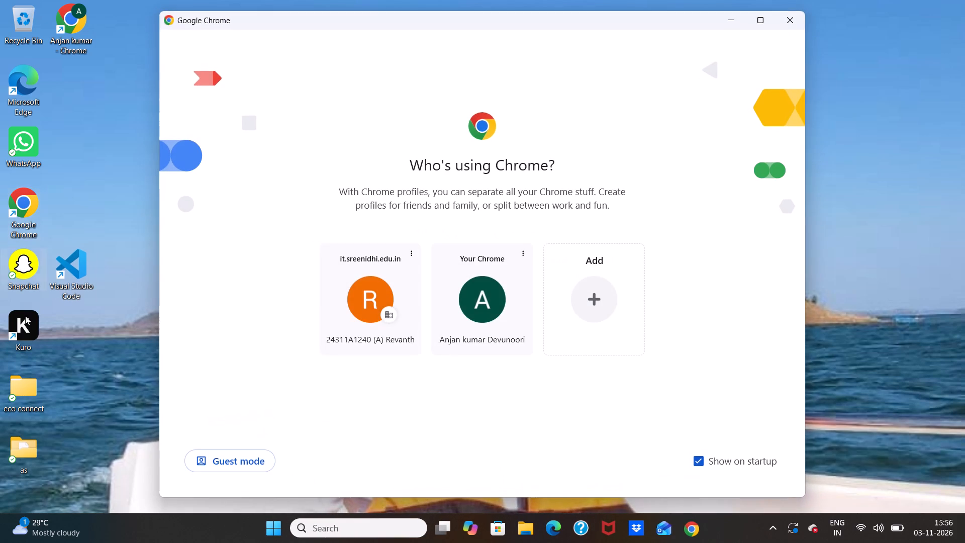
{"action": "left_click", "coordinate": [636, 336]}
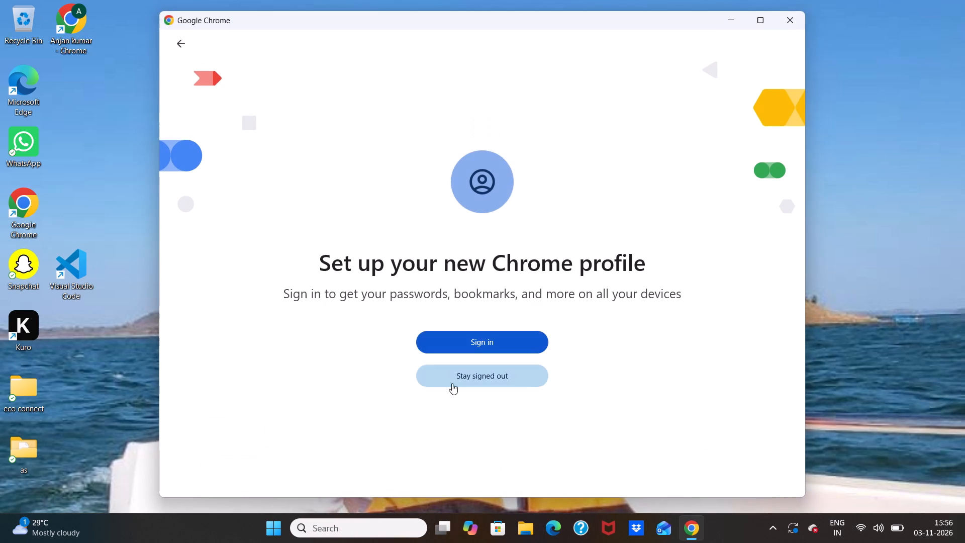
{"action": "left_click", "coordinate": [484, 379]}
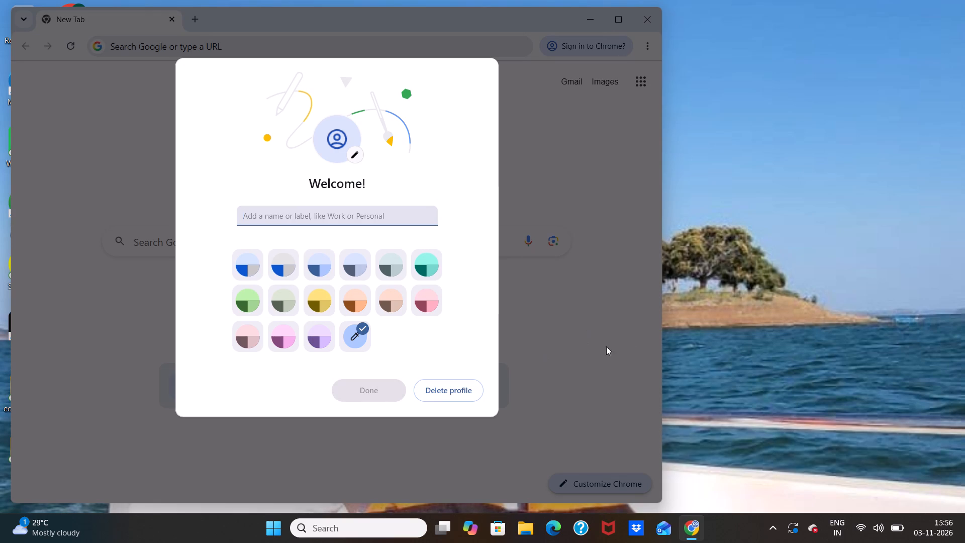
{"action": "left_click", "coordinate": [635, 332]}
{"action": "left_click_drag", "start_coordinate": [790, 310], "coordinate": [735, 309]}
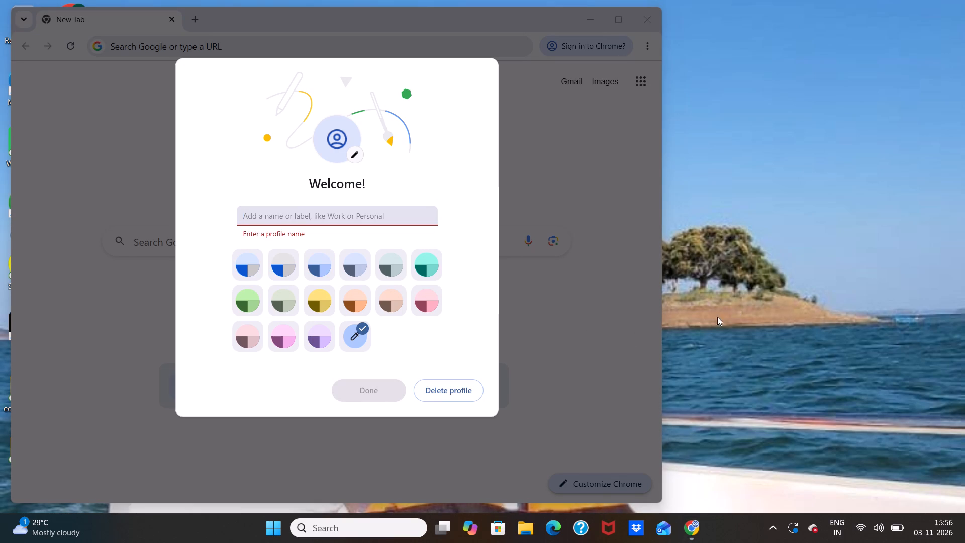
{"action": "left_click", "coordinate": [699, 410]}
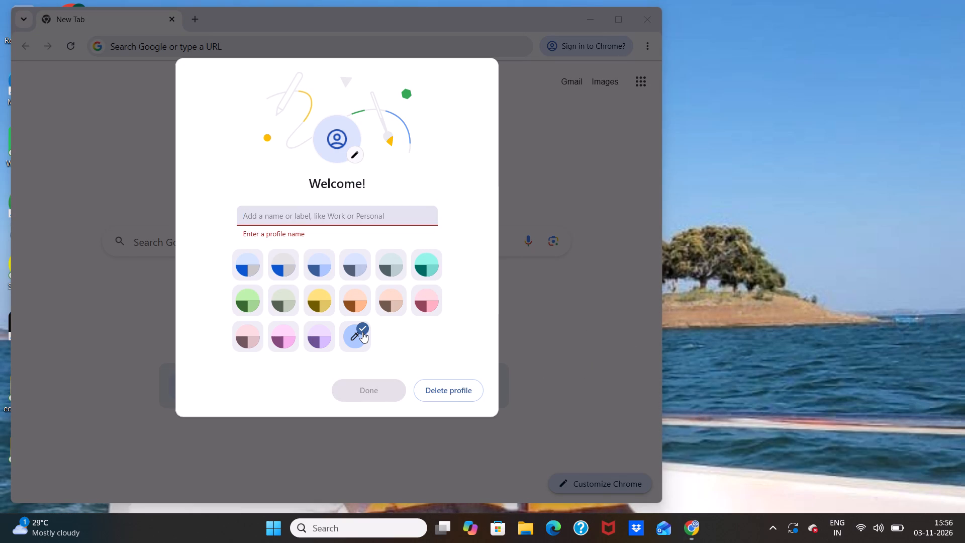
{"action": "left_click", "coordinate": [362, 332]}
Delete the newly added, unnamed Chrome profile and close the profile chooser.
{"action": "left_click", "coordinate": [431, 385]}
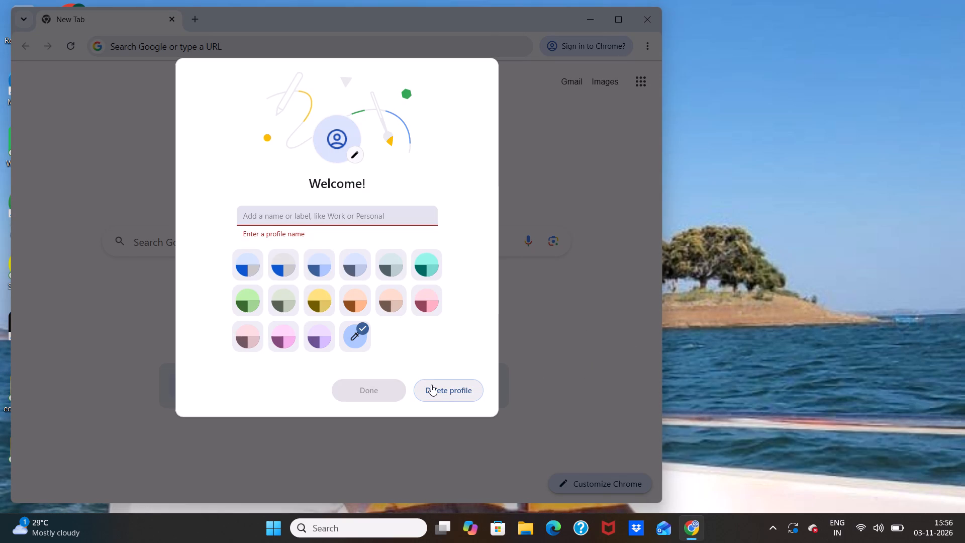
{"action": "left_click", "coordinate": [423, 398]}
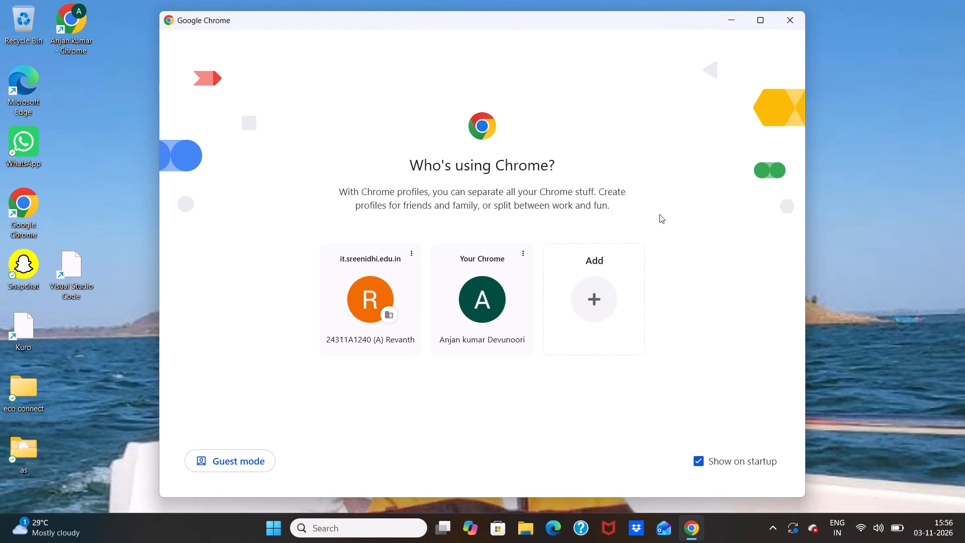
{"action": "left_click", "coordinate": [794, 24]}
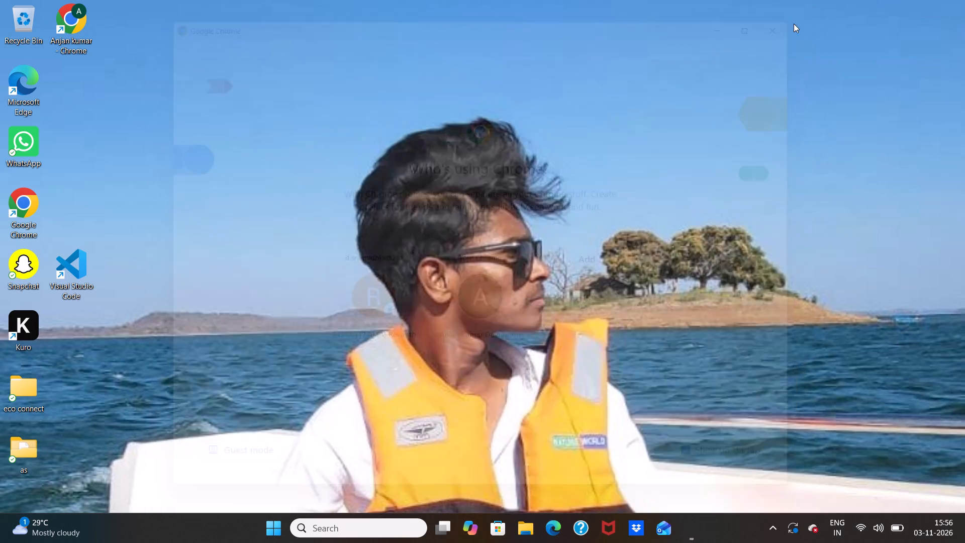
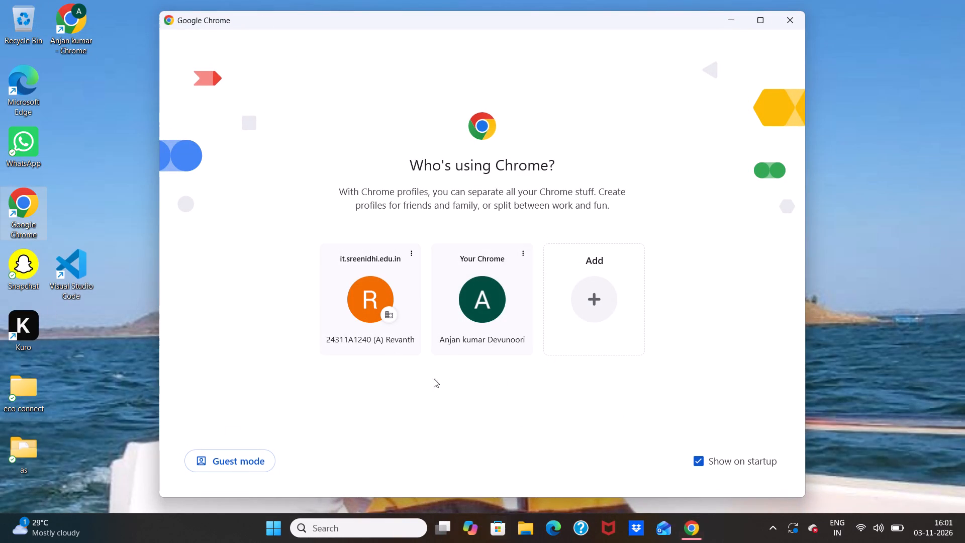
Add a new Chrome profile with Google sign-in and enter the account e-mail address.
{"action": "left_click", "coordinate": [565, 325]}
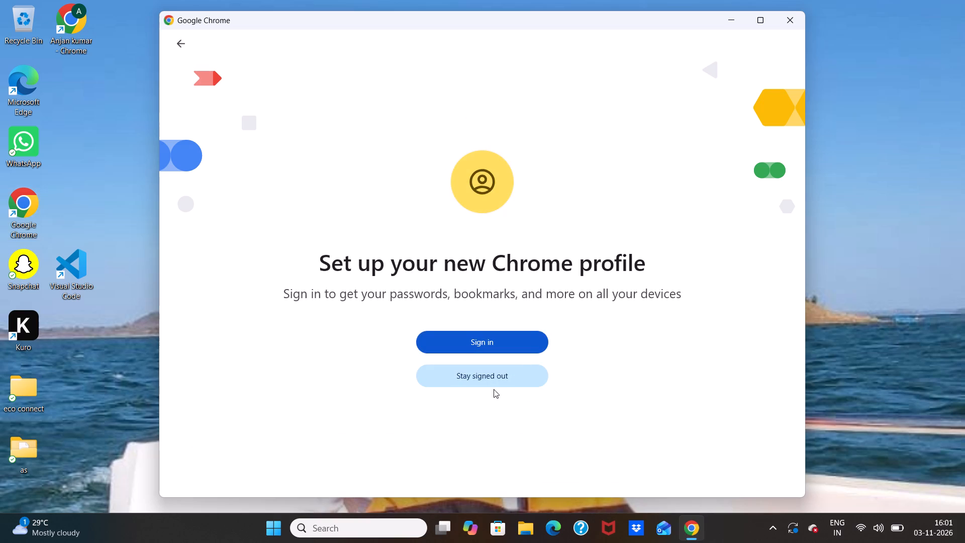
{"action": "left_click", "coordinate": [498, 344]}
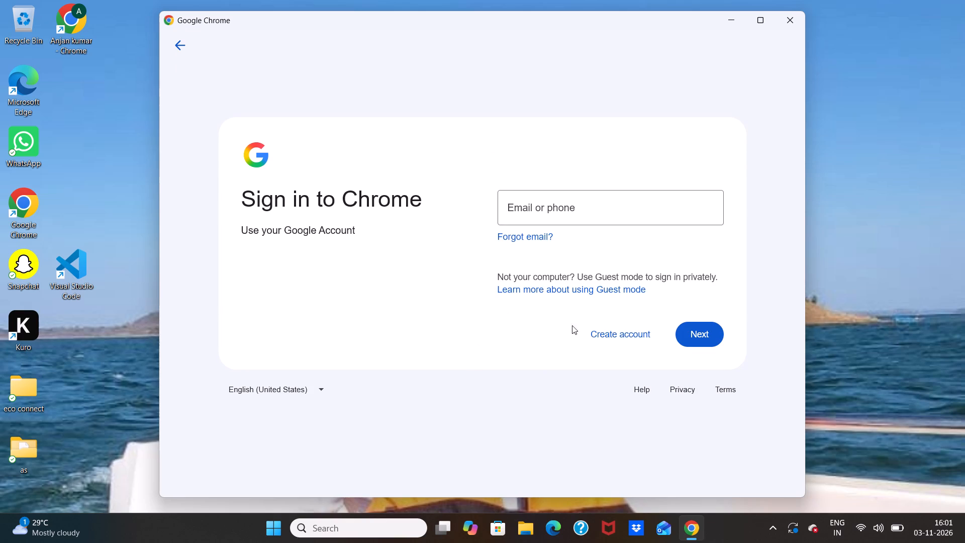
{"action": "left_click", "coordinate": [576, 201]}
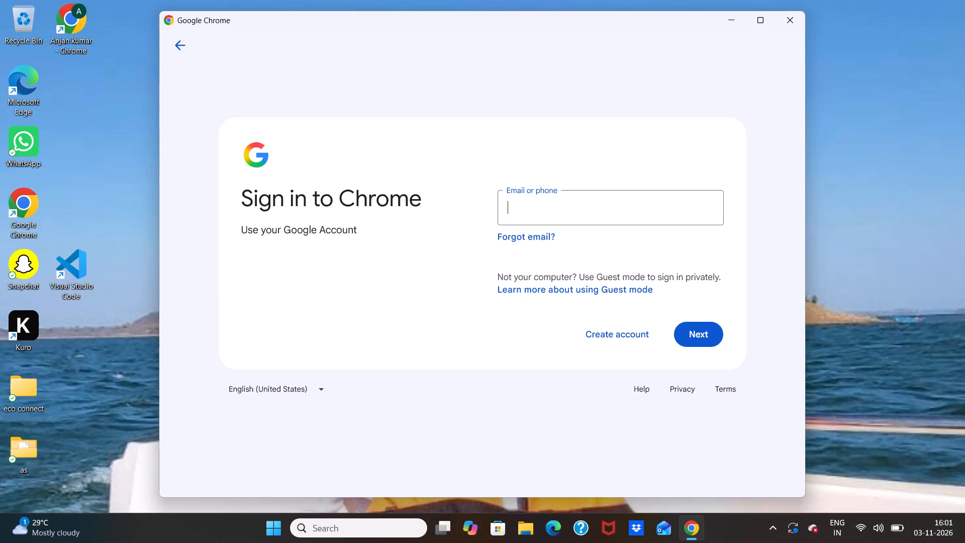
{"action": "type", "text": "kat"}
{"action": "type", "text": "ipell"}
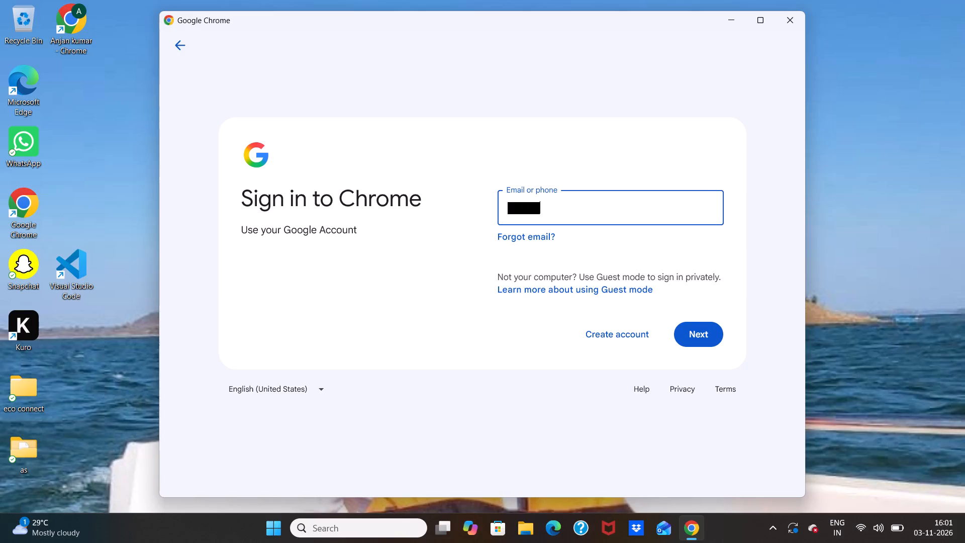
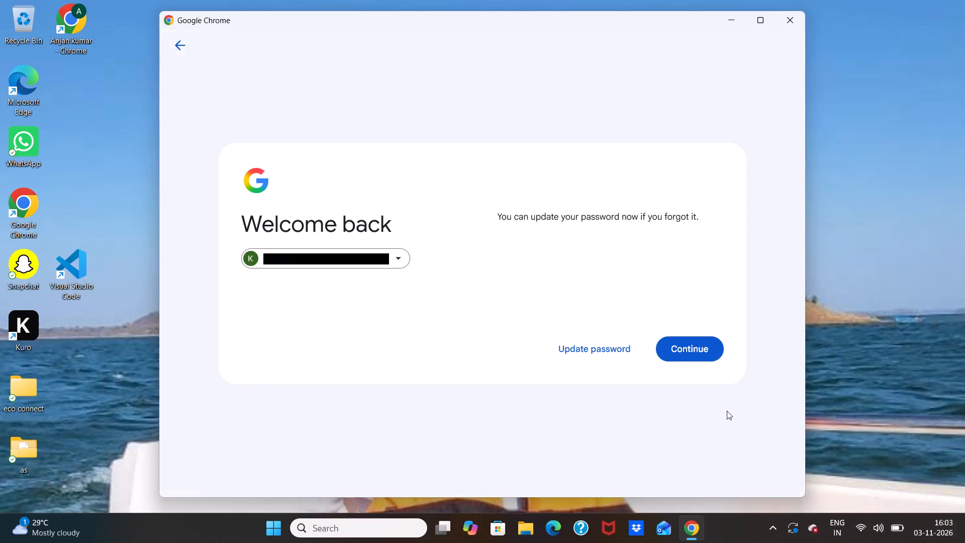
Finish the Google sign-in, agree to sync history and tabs, accept the suggested profile name and colour, and maximize the new window.
{"action": "left_click", "coordinate": [702, 326]}
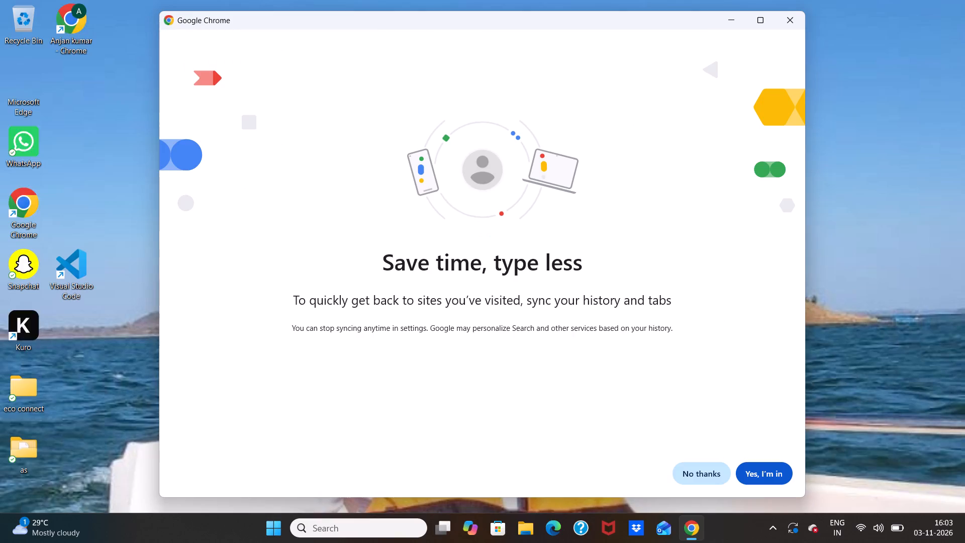
{"action": "left_click", "coordinate": [753, 468]}
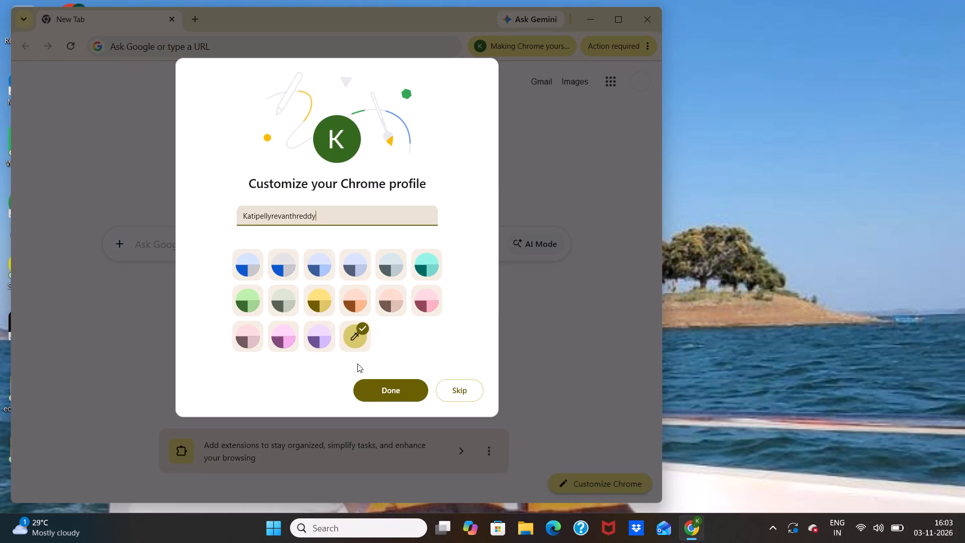
{"action": "left_click", "coordinate": [388, 392]}
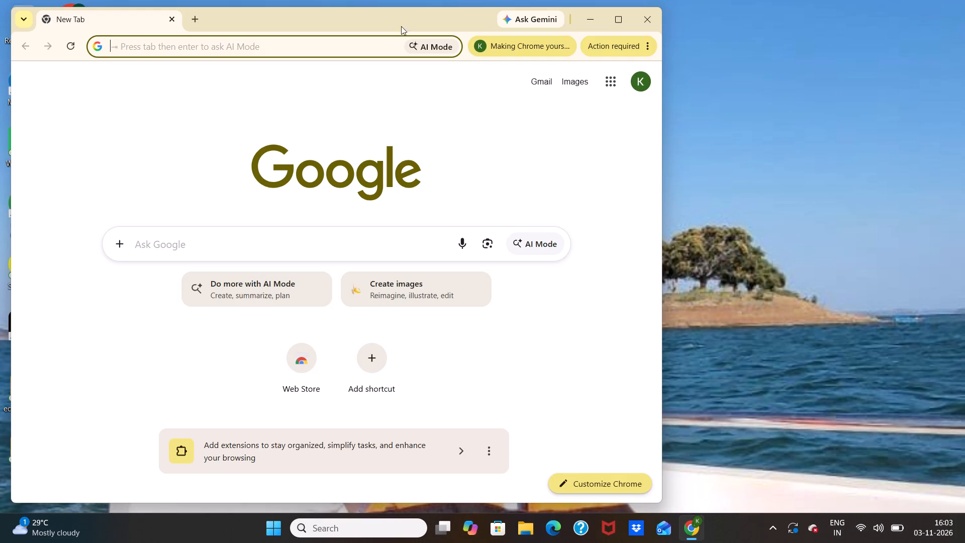
{"action": "left_click", "coordinate": [618, 22]}
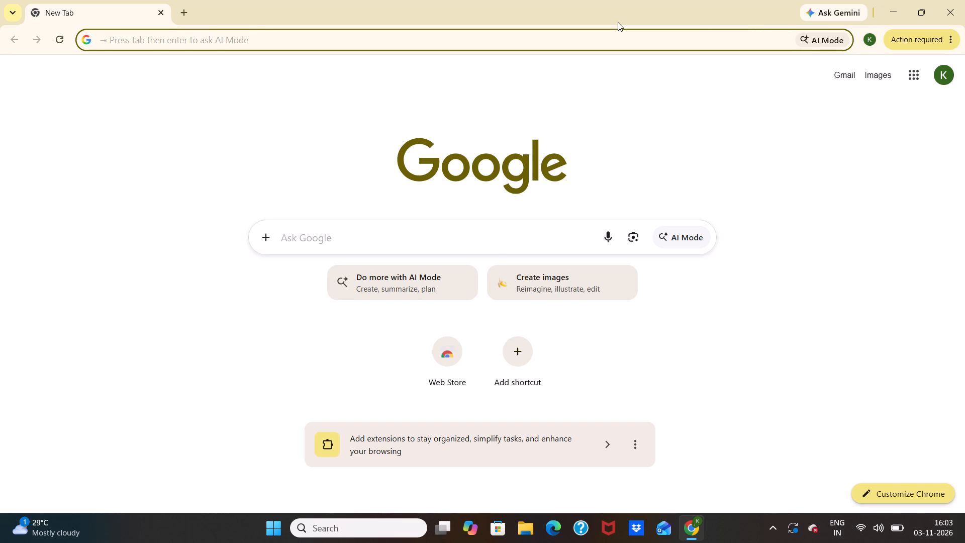
Search the web for "online pdf editor".
{"action": "key", "text": "i"}
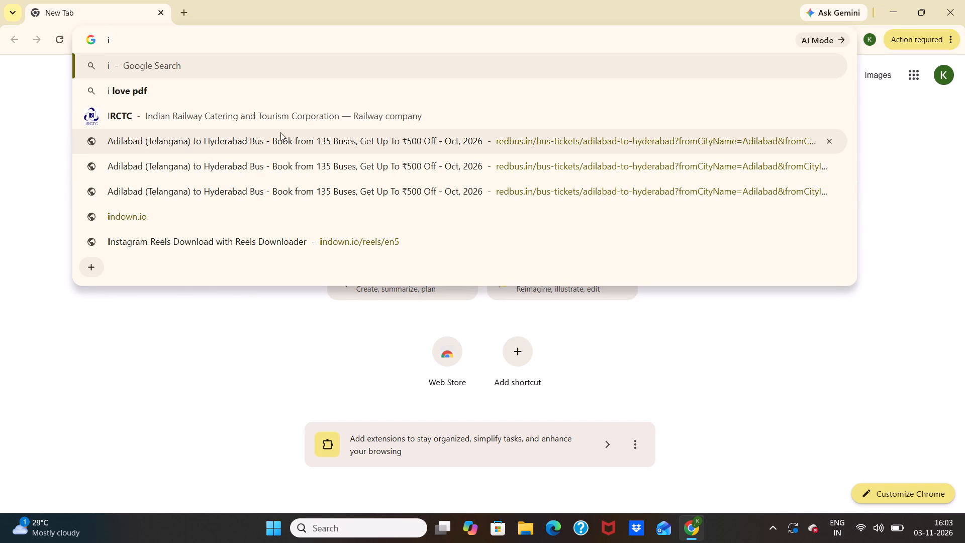
{"action": "key", "text": "BackSpace"}
{"action": "type", "text": "online"}
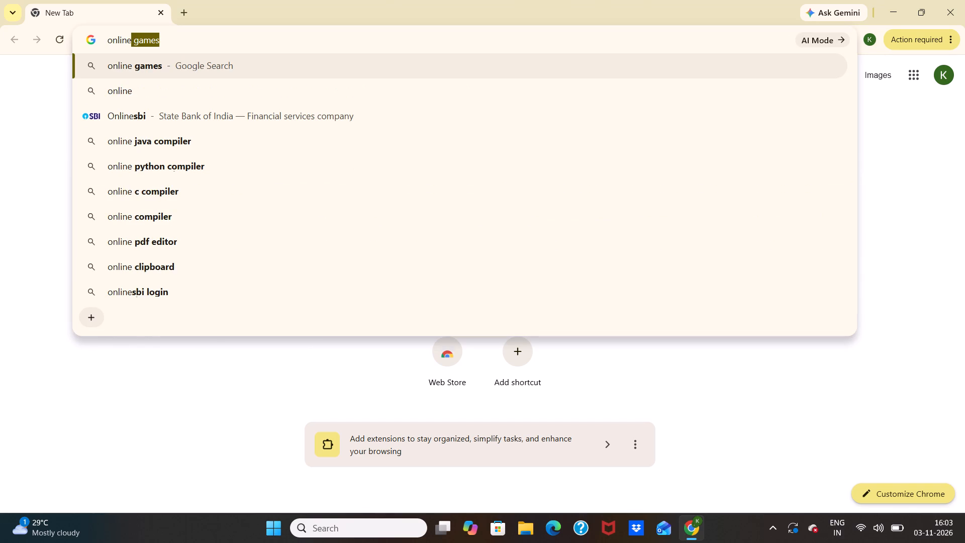
{"action": "key", "text": "space"}
{"action": "type", "text": "pd"}
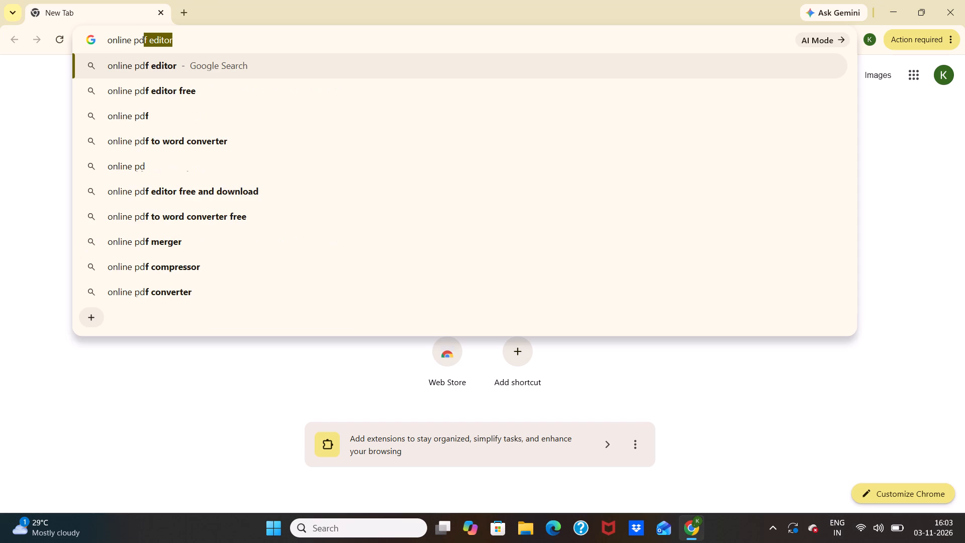
{"action": "left_click", "coordinate": [123, 61]}
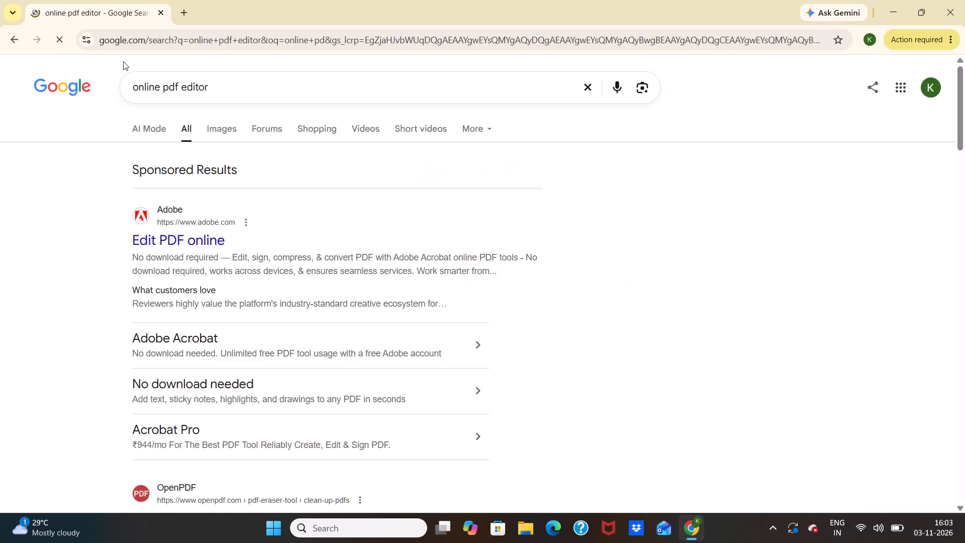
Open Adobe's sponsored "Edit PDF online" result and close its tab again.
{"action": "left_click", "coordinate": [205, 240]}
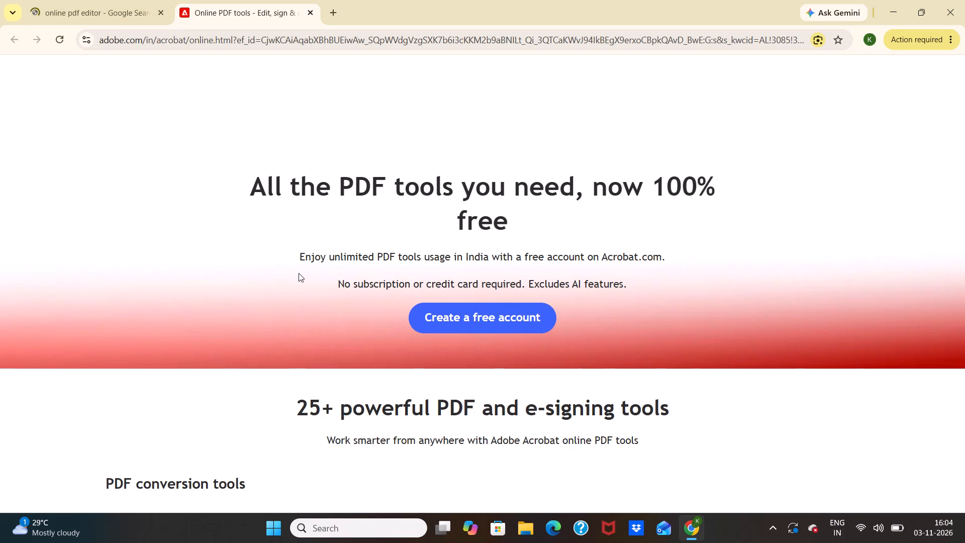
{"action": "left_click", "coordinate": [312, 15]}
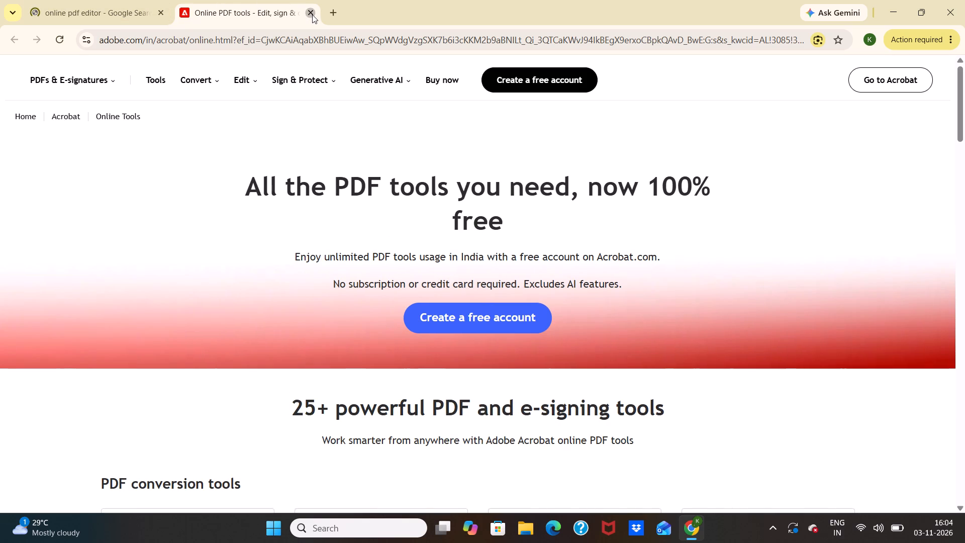
Open iLovePDF's "Edit PDF | Online PDF Editor and Form Filler" page from the search results.
{"action": "key", "text": "Down"}
{"action": "key", "text": "Down"}
{"action": "key", "text": "Down"}
{"action": "key", "text": "Down"}
{"action": "key", "text": "Down"}
{"action": "key", "text": "Down"}
{"action": "key", "text": "Down"}
{"action": "key", "text": "Down"}
{"action": "key", "text": "Down"}
{"action": "key", "text": "Down"}
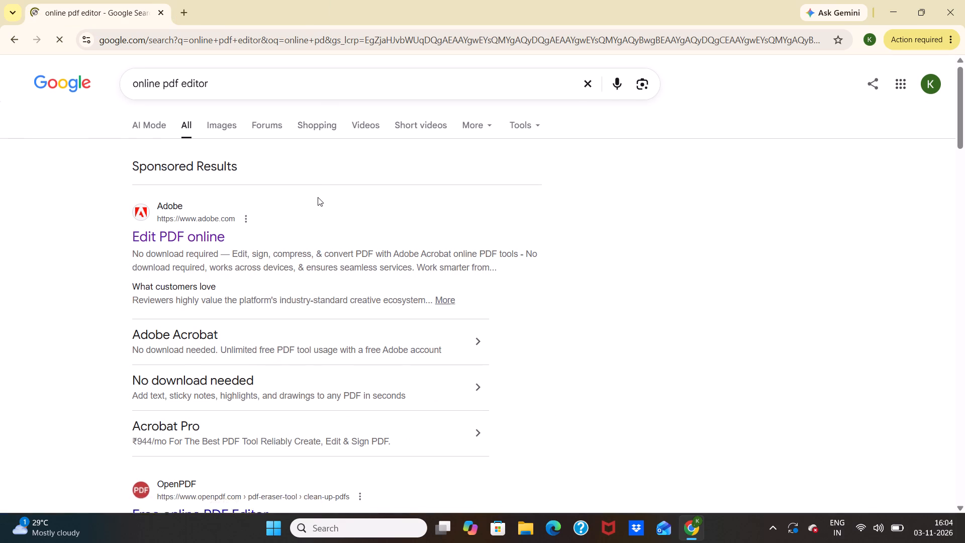
{"action": "key", "text": "Down"}
{"action": "key", "text": "Down"}
{"action": "key", "text": "Down"}
{"action": "key", "text": "Down"}
{"action": "key", "text": "Down"}
{"action": "key", "text": "Down"}
{"action": "key", "text": "Down"}
{"action": "key", "text": "Down"}
{"action": "key", "text": "Down"}
{"action": "key", "text": "Down"}
{"action": "key", "text": "Down"}
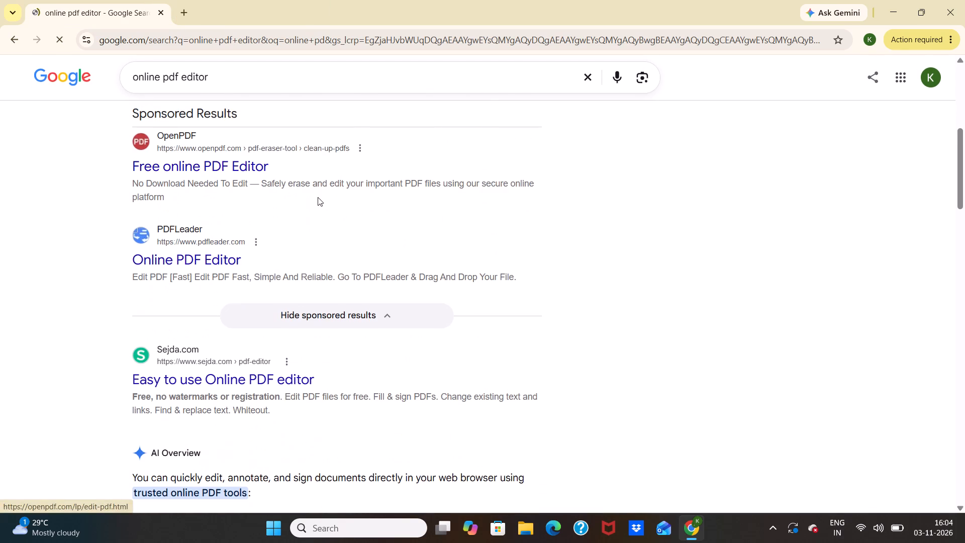
{"action": "key", "text": "Down"}
{"action": "key", "text": "Down"}
{"action": "key", "text": "Down"}
{"action": "key", "text": "Down"}
{"action": "key", "text": "Down"}
{"action": "key", "text": "Down"}
{"action": "key", "text": "Down"}
{"action": "key", "text": "Down"}
{"action": "key", "text": "Down"}
{"action": "key", "text": "Down"}
{"action": "key", "text": "Down"}
{"action": "key", "text": "Down"}
{"action": "key", "text": "Down"}
{"action": "key", "text": "Down"}
{"action": "key", "text": "Down"}
{"action": "key", "text": "Down"}
{"action": "key", "text": "Down"}
{"action": "key", "text": "Down"}
{"action": "key", "text": "Down"}
{"action": "key", "text": "Down"}
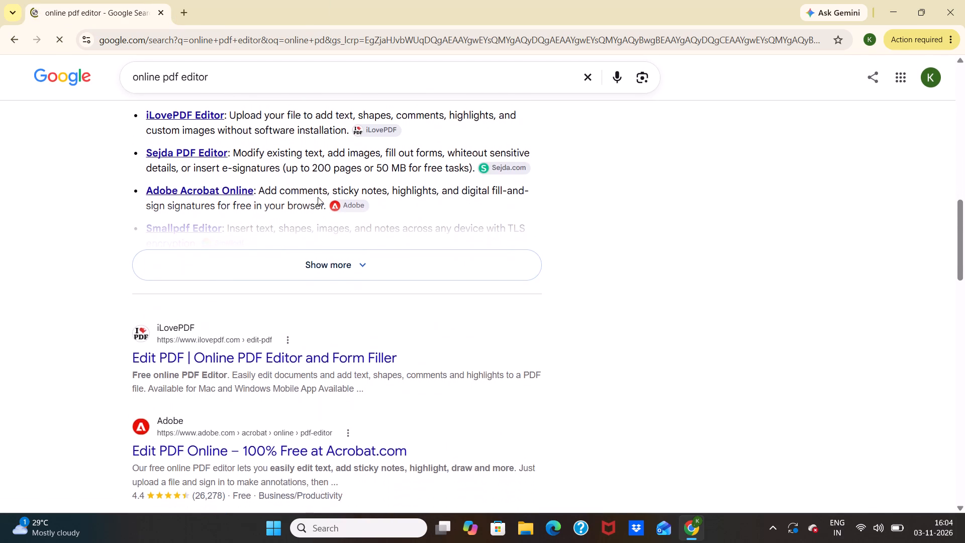
{"action": "left_click", "coordinate": [200, 267]}
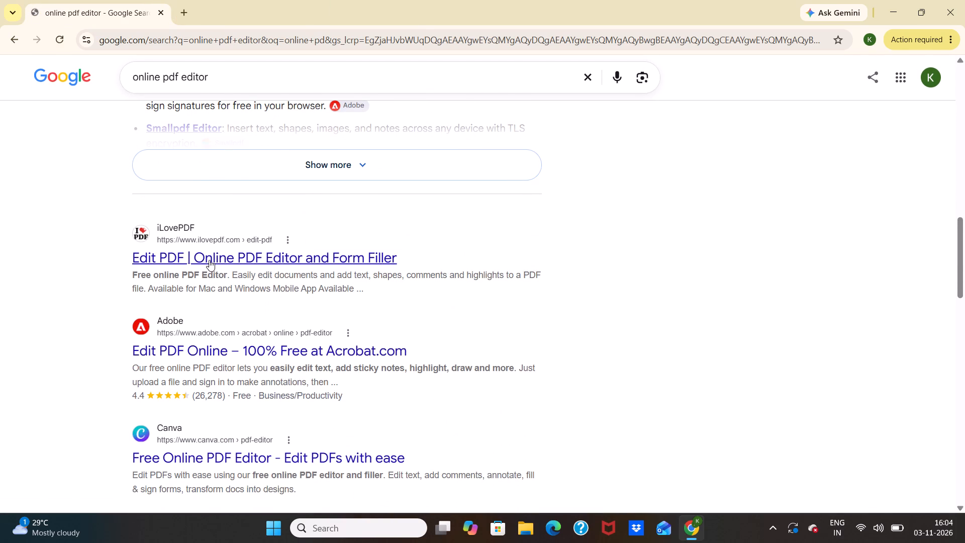
{"action": "left_click", "coordinate": [209, 260]}
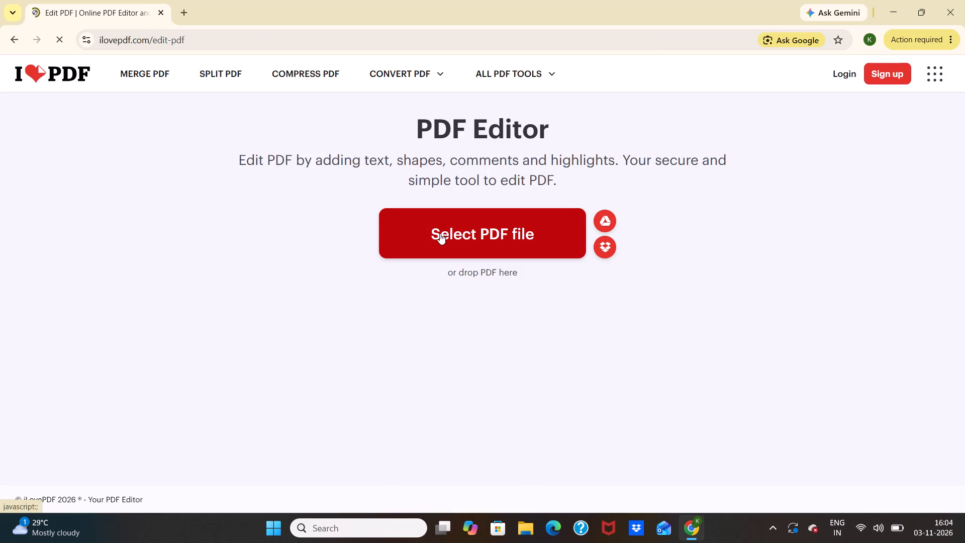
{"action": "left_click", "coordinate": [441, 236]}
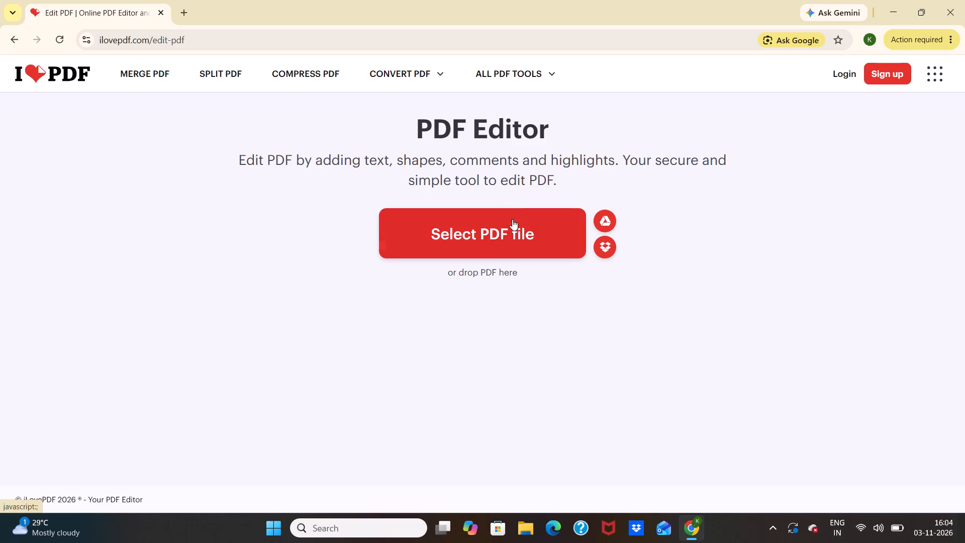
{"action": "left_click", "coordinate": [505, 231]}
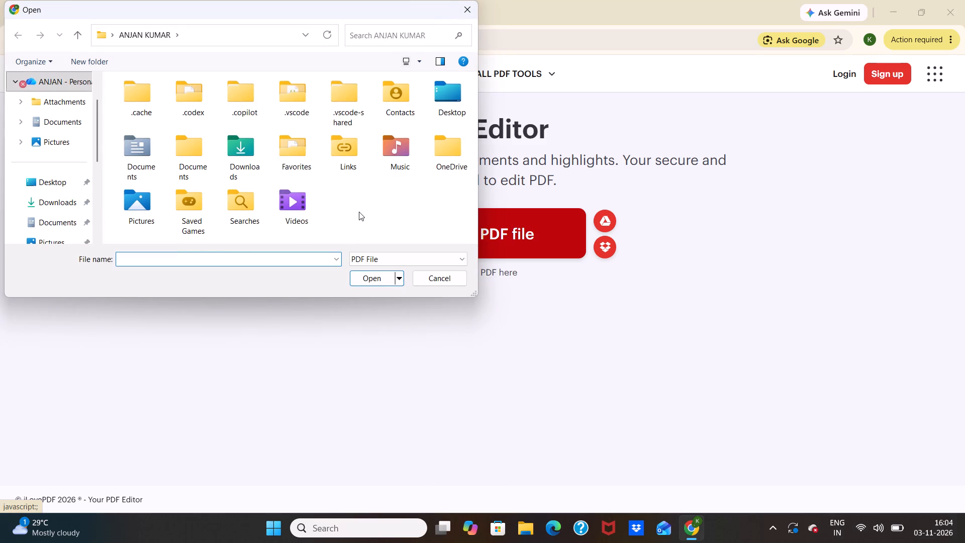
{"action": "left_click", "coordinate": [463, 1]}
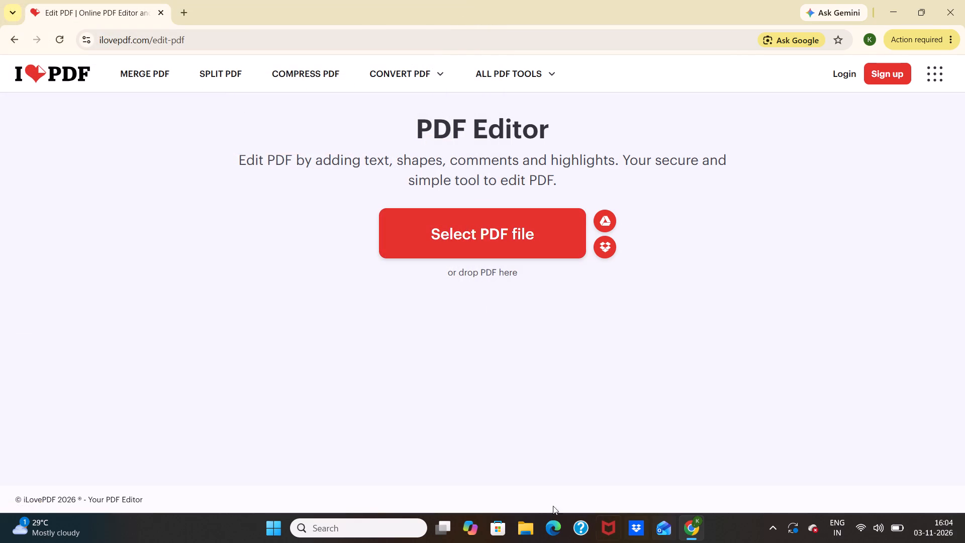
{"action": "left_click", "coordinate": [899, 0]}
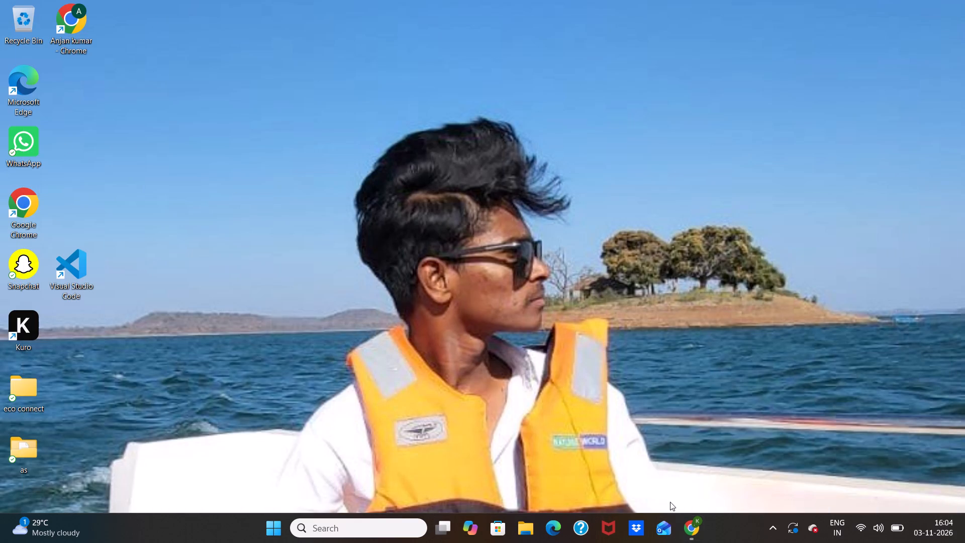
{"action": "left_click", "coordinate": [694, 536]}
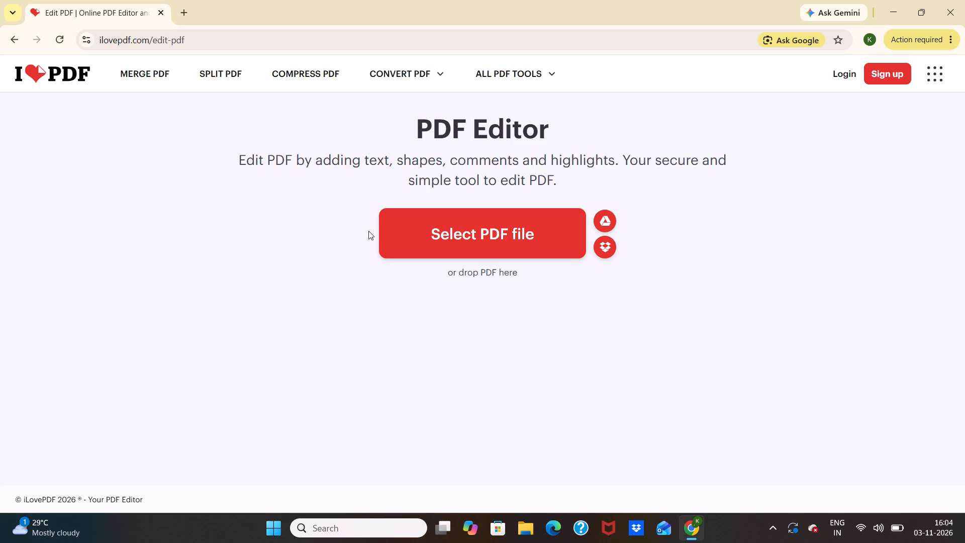
Select the PDF file newww from the Downloads folder for editing in the iLovePDF PDF Editor.
{"action": "left_click", "coordinate": [428, 240]}
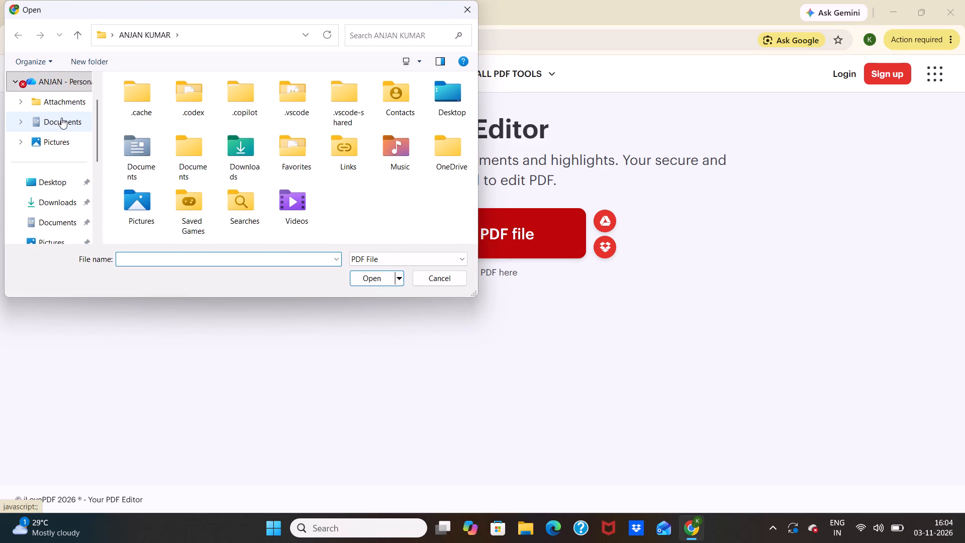
{"action": "left_click", "coordinate": [53, 195]}
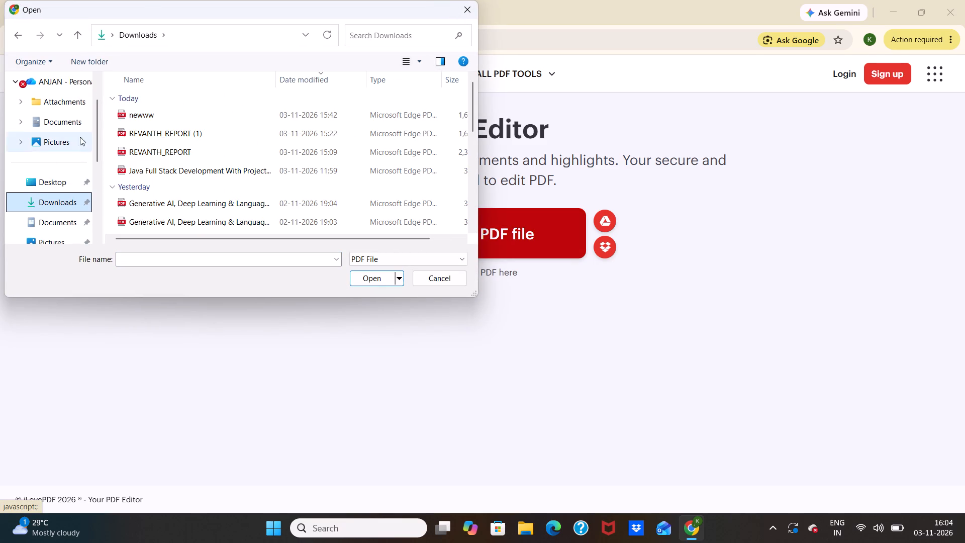
{"action": "double_click", "coordinate": [144, 112]}
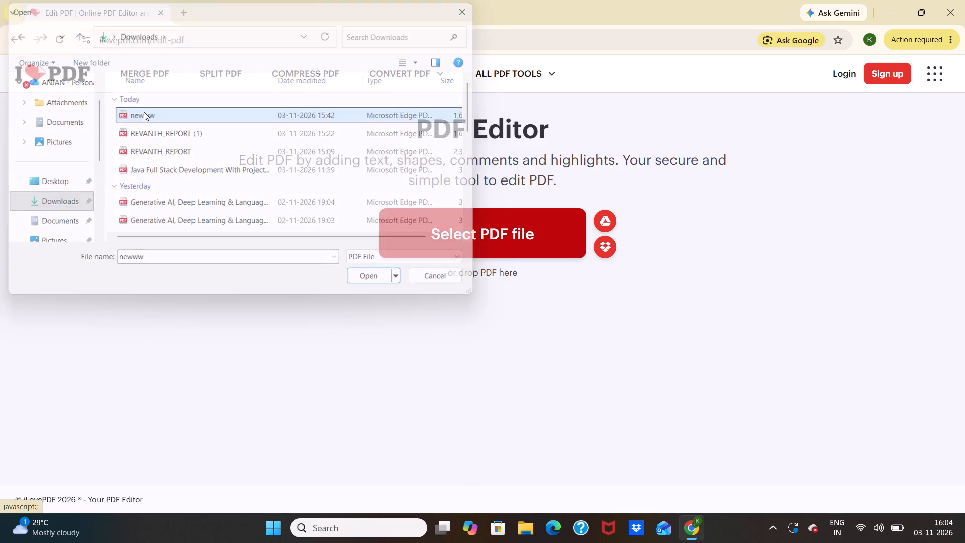
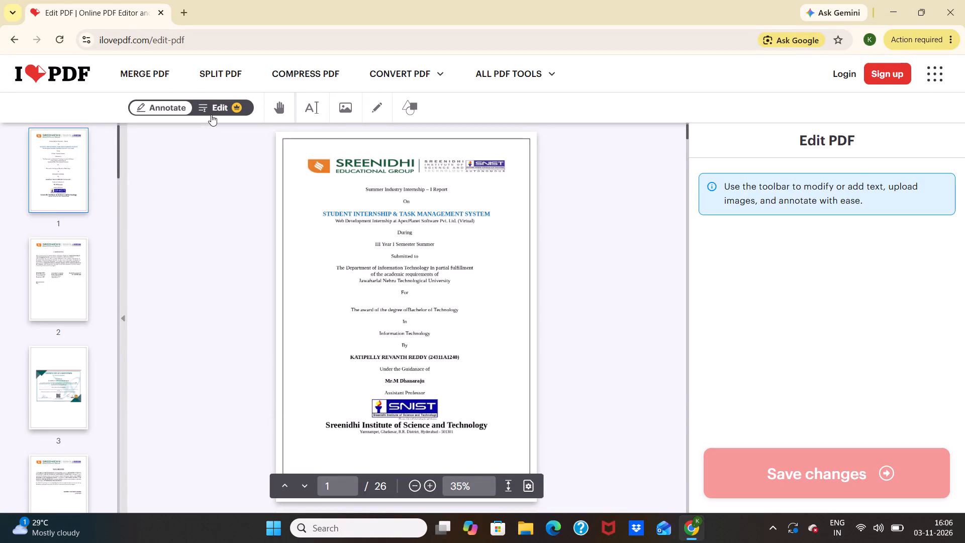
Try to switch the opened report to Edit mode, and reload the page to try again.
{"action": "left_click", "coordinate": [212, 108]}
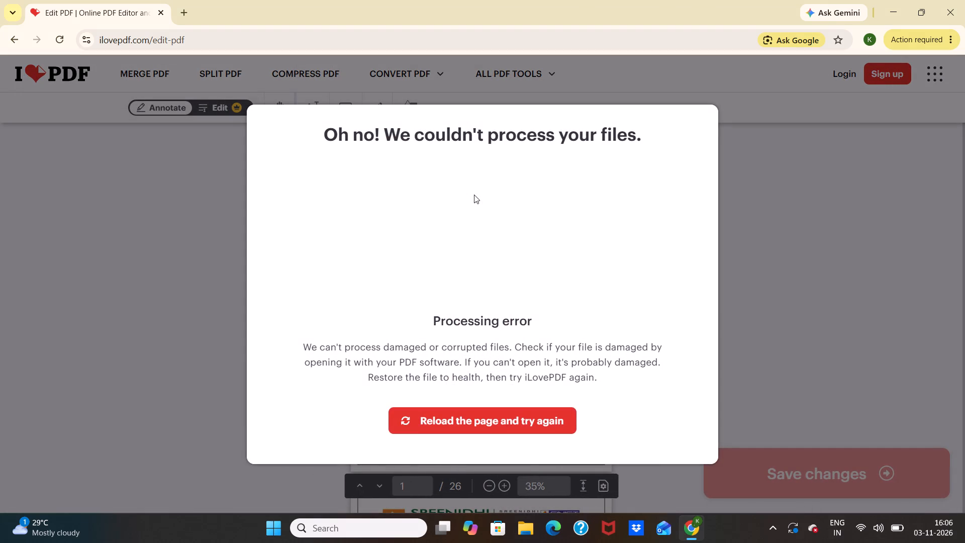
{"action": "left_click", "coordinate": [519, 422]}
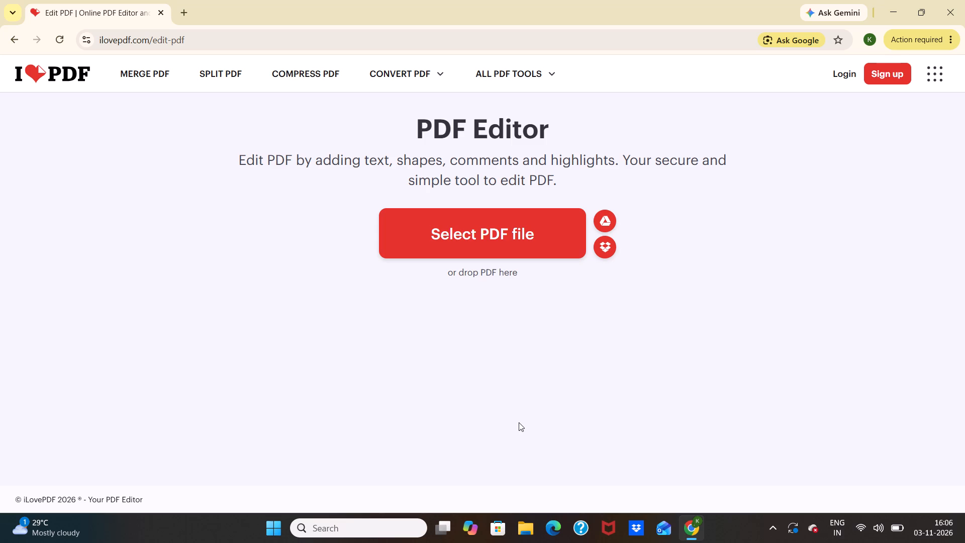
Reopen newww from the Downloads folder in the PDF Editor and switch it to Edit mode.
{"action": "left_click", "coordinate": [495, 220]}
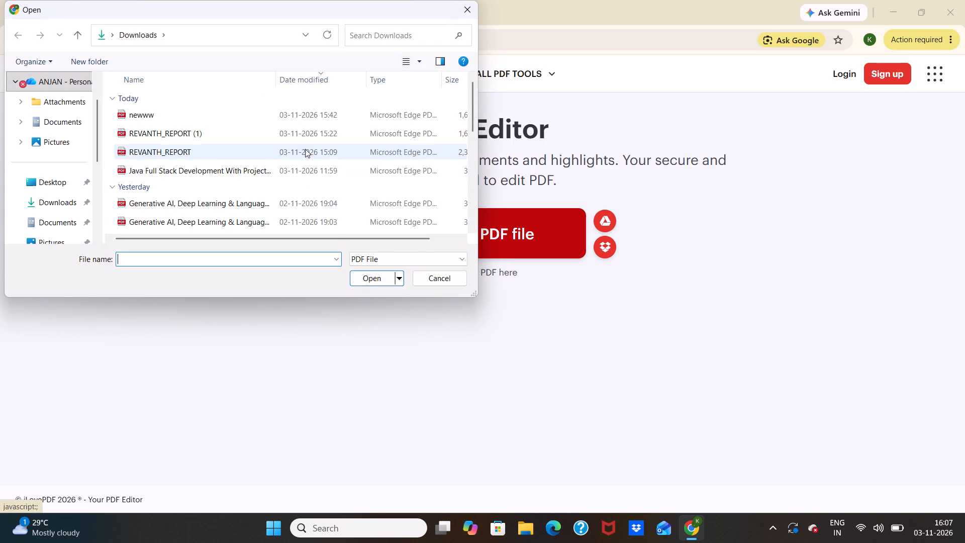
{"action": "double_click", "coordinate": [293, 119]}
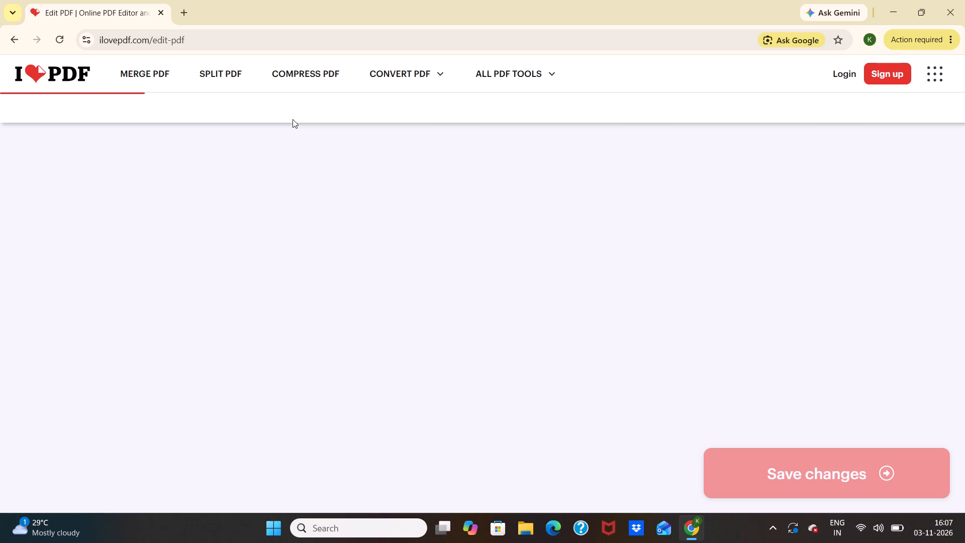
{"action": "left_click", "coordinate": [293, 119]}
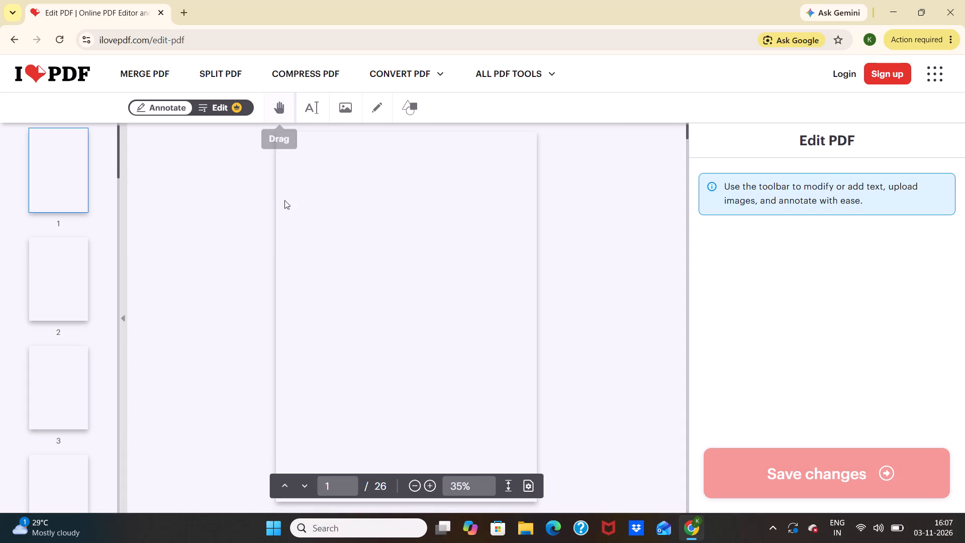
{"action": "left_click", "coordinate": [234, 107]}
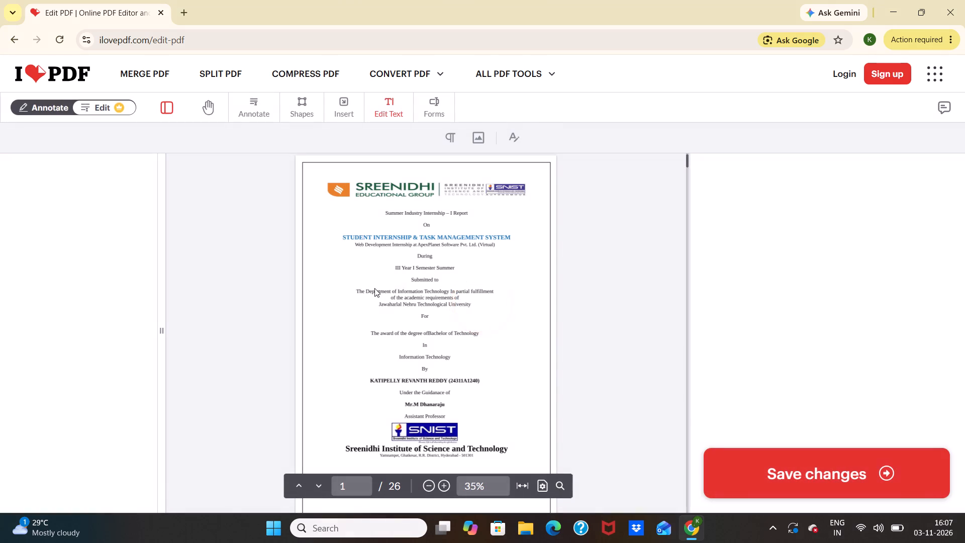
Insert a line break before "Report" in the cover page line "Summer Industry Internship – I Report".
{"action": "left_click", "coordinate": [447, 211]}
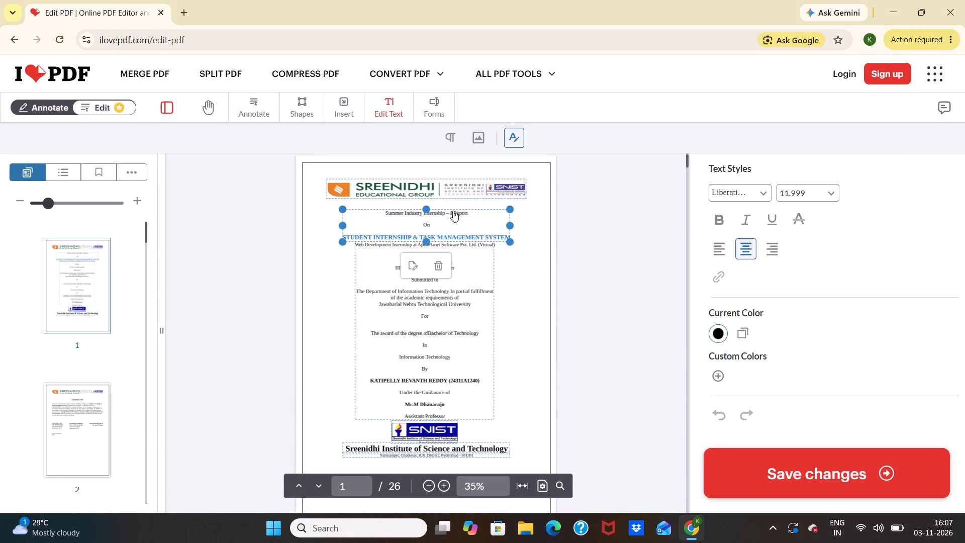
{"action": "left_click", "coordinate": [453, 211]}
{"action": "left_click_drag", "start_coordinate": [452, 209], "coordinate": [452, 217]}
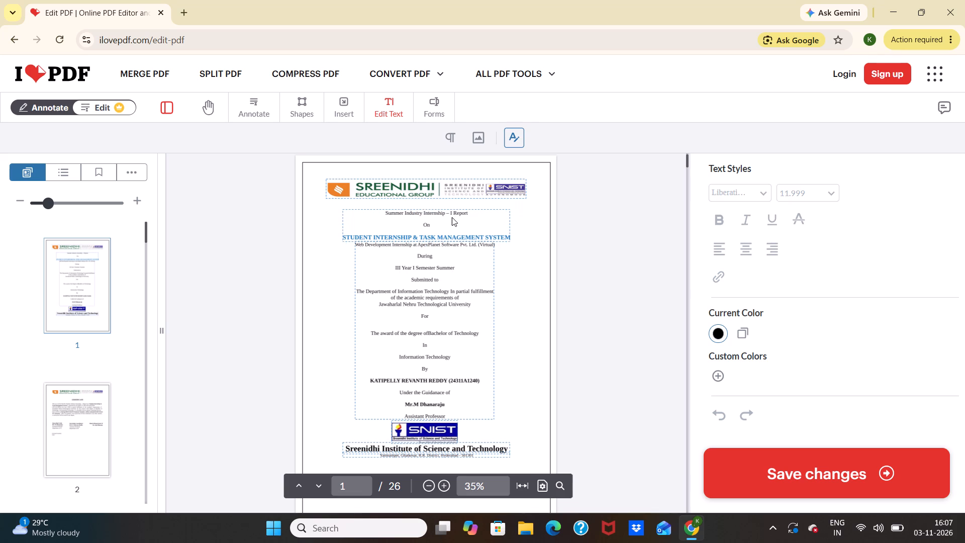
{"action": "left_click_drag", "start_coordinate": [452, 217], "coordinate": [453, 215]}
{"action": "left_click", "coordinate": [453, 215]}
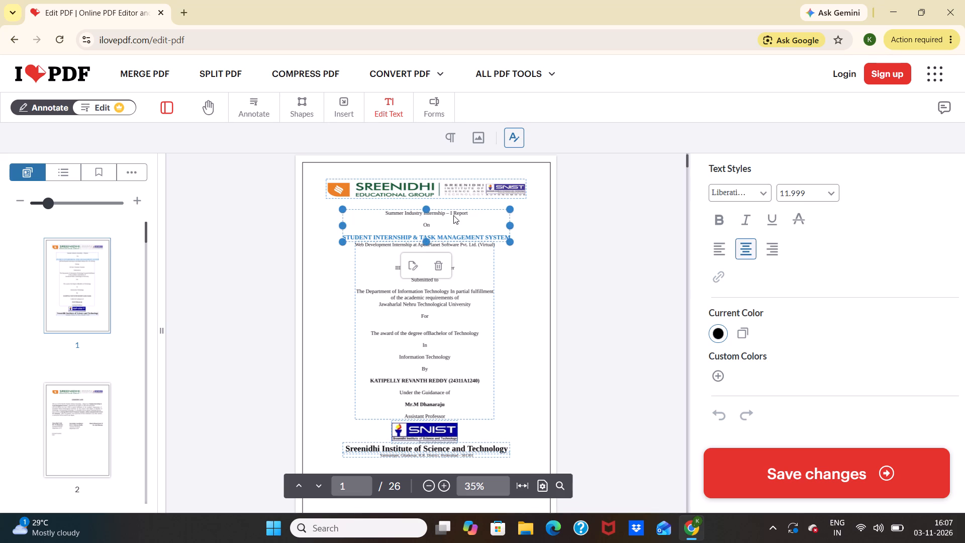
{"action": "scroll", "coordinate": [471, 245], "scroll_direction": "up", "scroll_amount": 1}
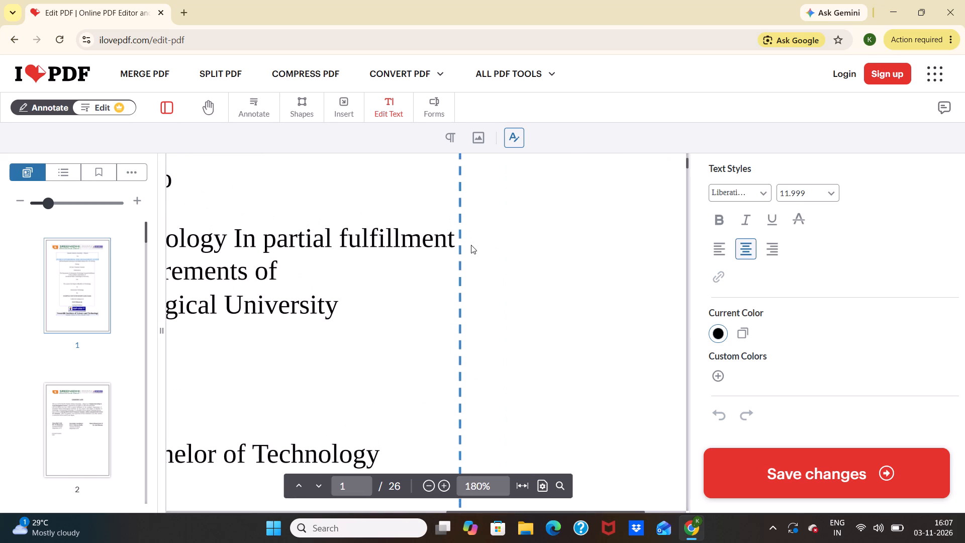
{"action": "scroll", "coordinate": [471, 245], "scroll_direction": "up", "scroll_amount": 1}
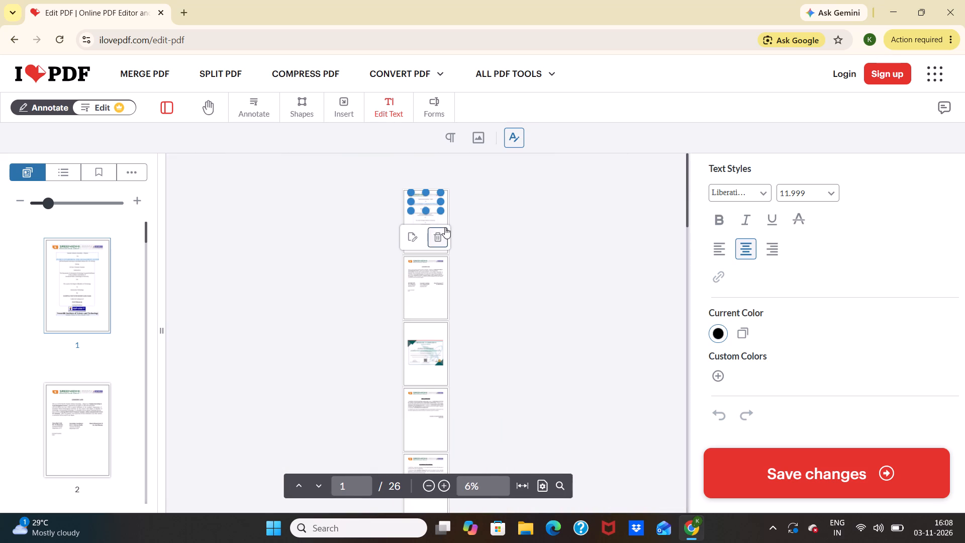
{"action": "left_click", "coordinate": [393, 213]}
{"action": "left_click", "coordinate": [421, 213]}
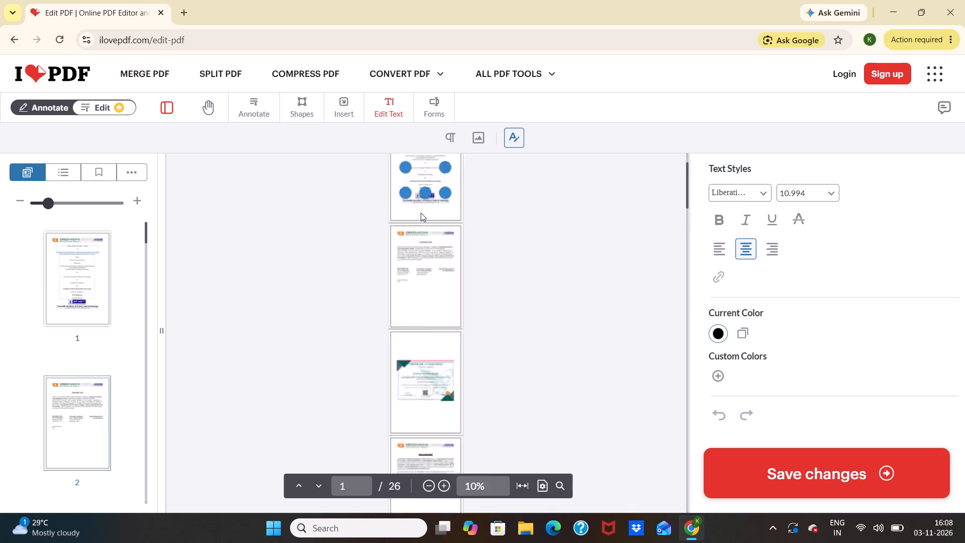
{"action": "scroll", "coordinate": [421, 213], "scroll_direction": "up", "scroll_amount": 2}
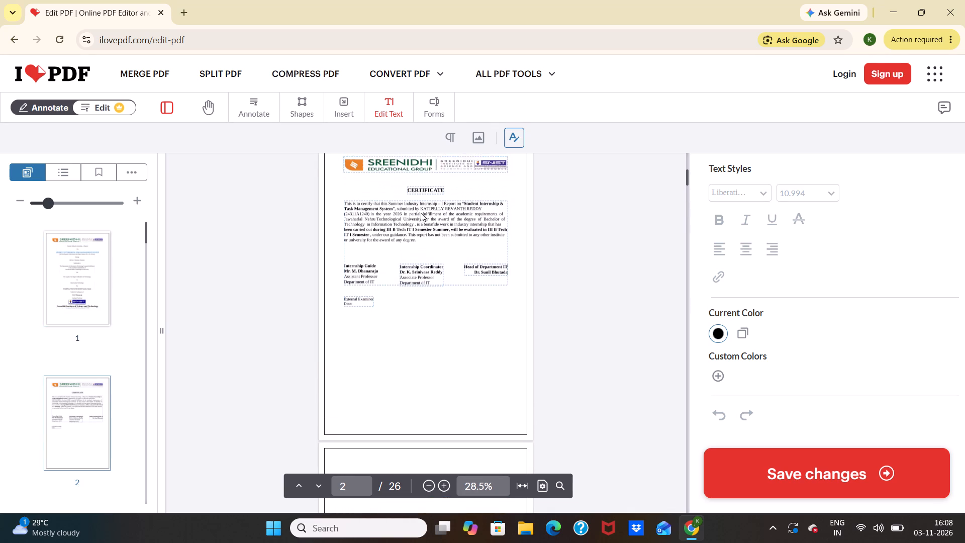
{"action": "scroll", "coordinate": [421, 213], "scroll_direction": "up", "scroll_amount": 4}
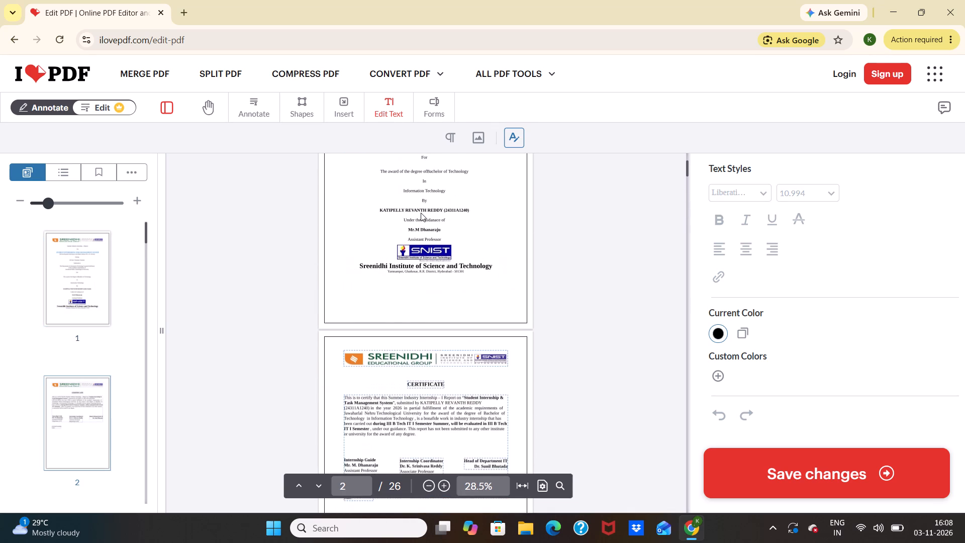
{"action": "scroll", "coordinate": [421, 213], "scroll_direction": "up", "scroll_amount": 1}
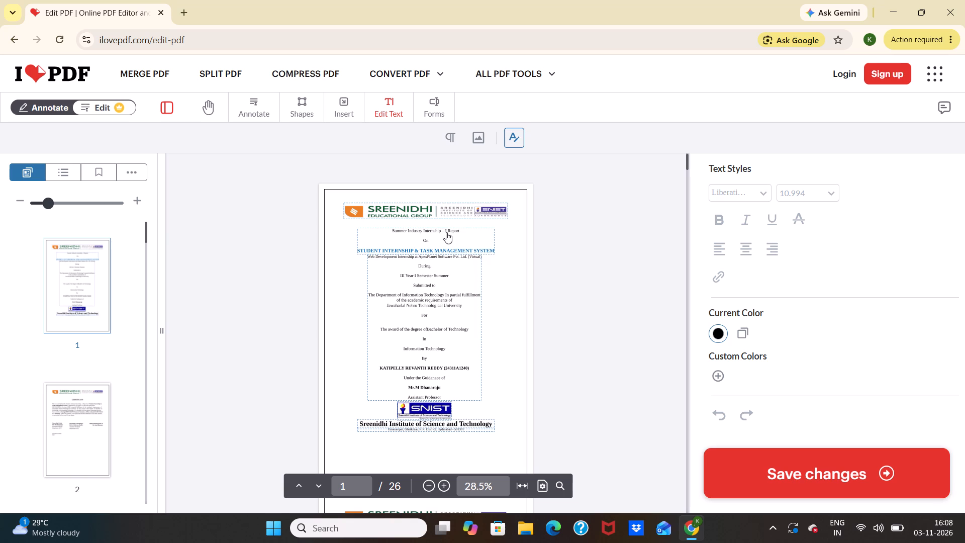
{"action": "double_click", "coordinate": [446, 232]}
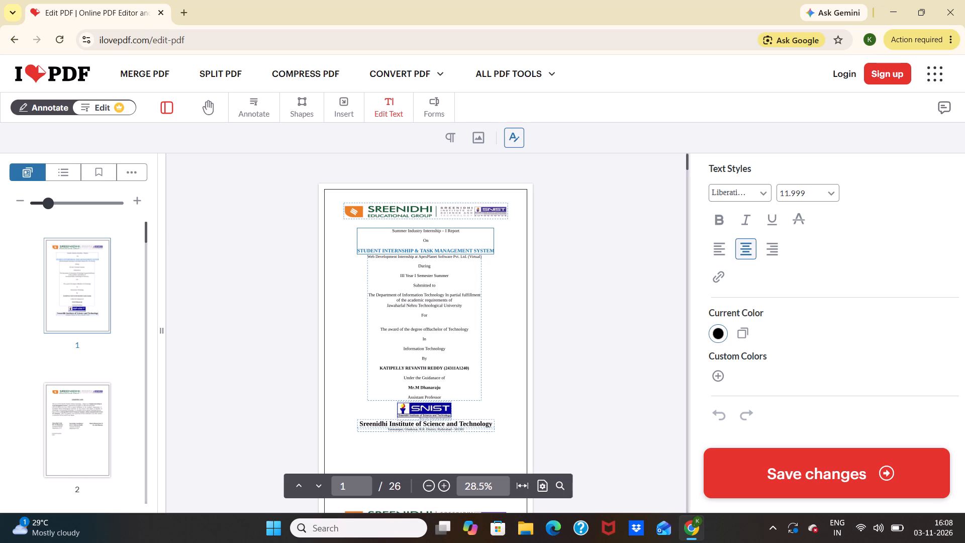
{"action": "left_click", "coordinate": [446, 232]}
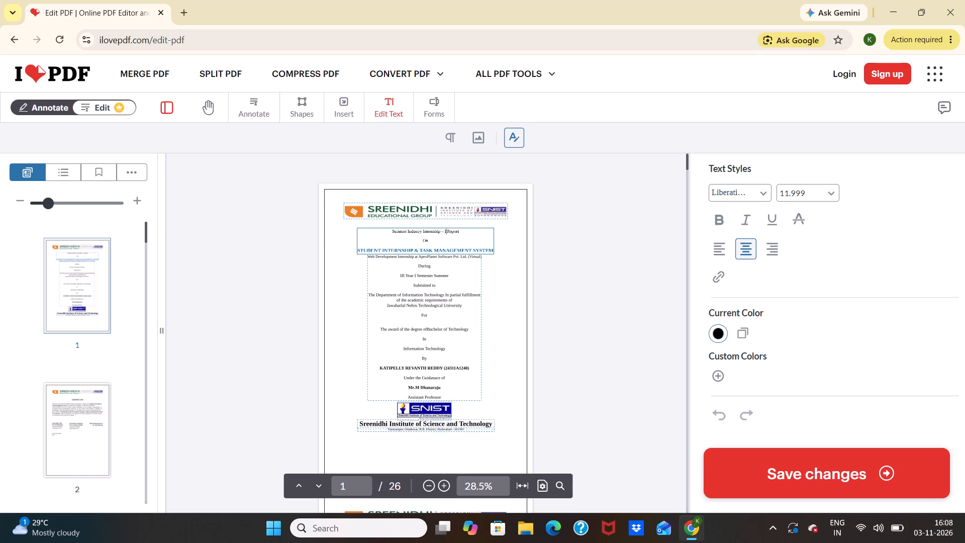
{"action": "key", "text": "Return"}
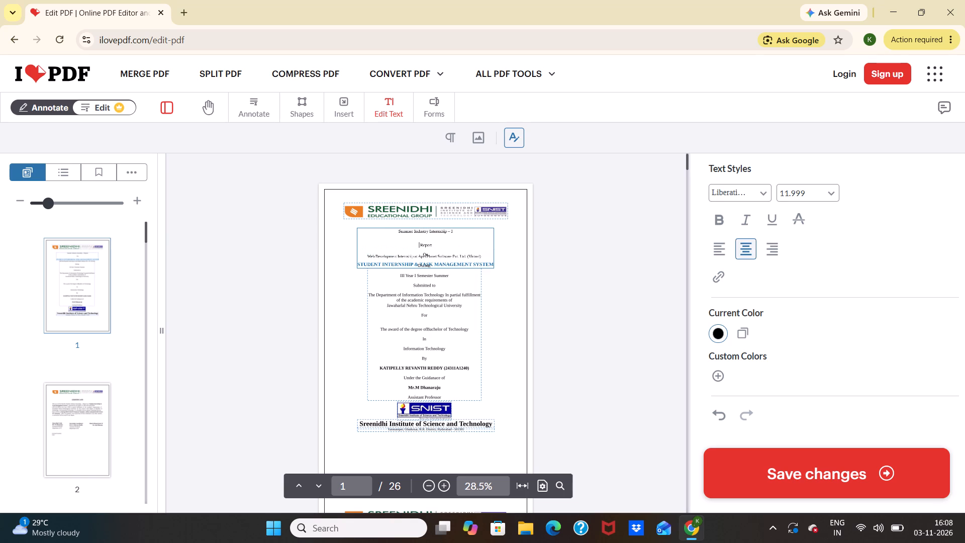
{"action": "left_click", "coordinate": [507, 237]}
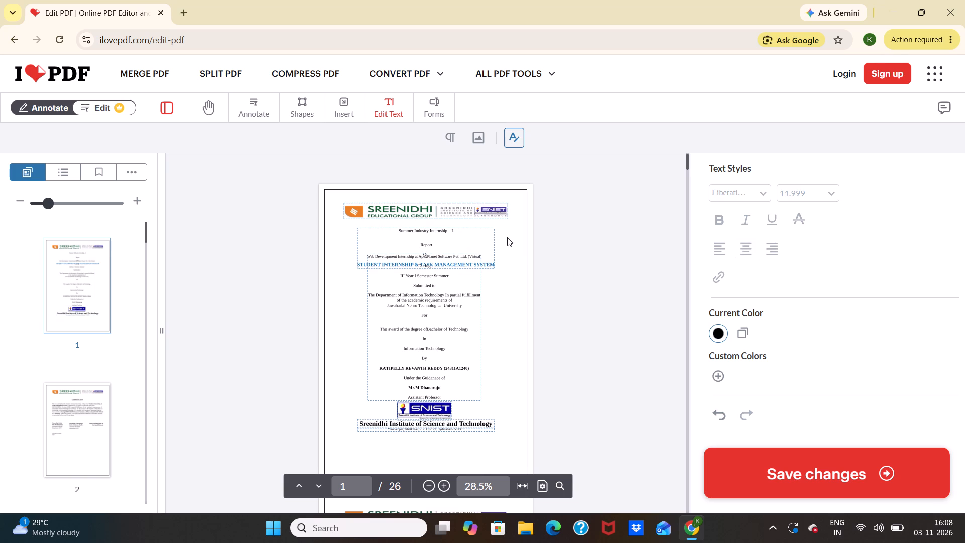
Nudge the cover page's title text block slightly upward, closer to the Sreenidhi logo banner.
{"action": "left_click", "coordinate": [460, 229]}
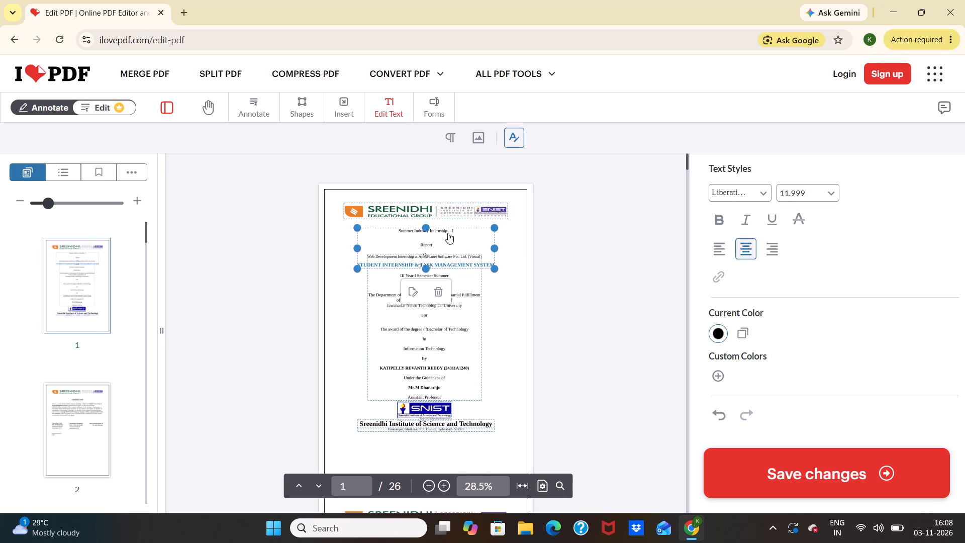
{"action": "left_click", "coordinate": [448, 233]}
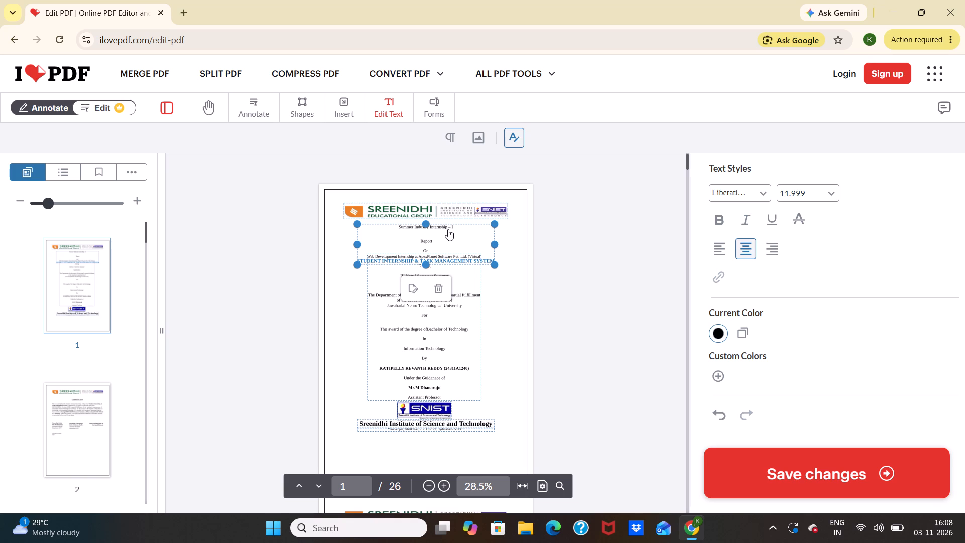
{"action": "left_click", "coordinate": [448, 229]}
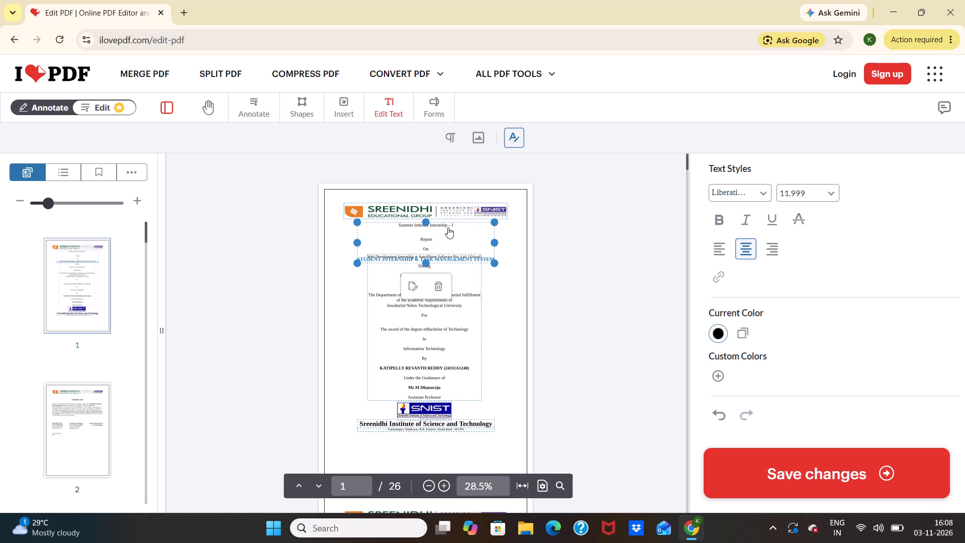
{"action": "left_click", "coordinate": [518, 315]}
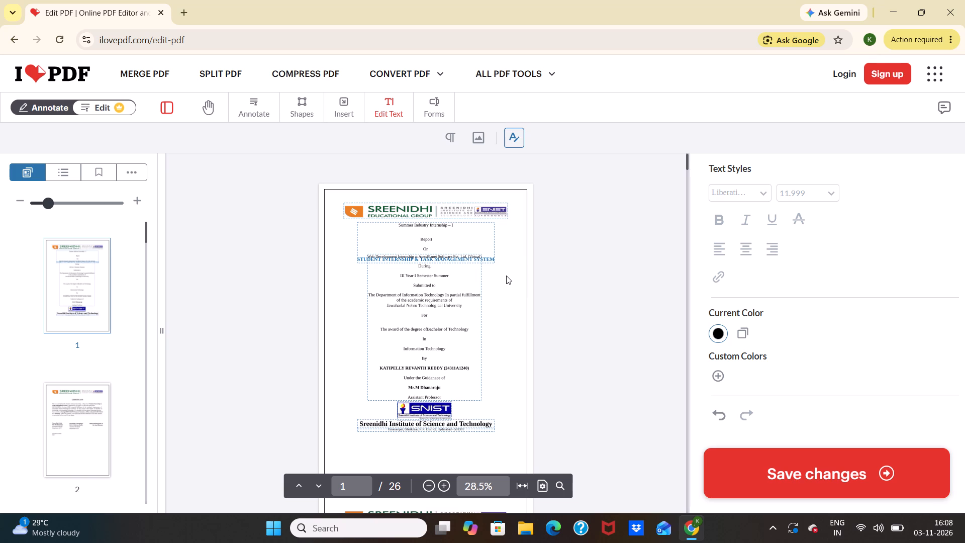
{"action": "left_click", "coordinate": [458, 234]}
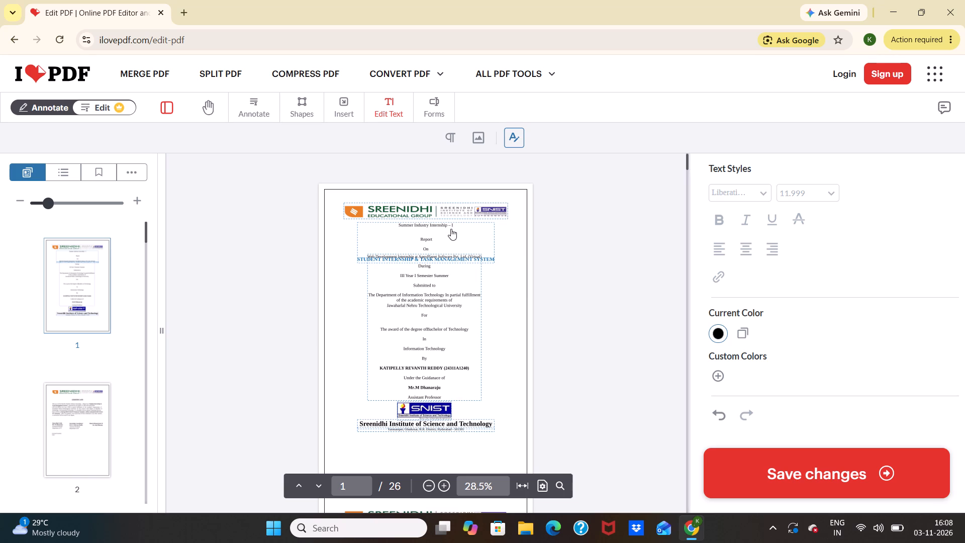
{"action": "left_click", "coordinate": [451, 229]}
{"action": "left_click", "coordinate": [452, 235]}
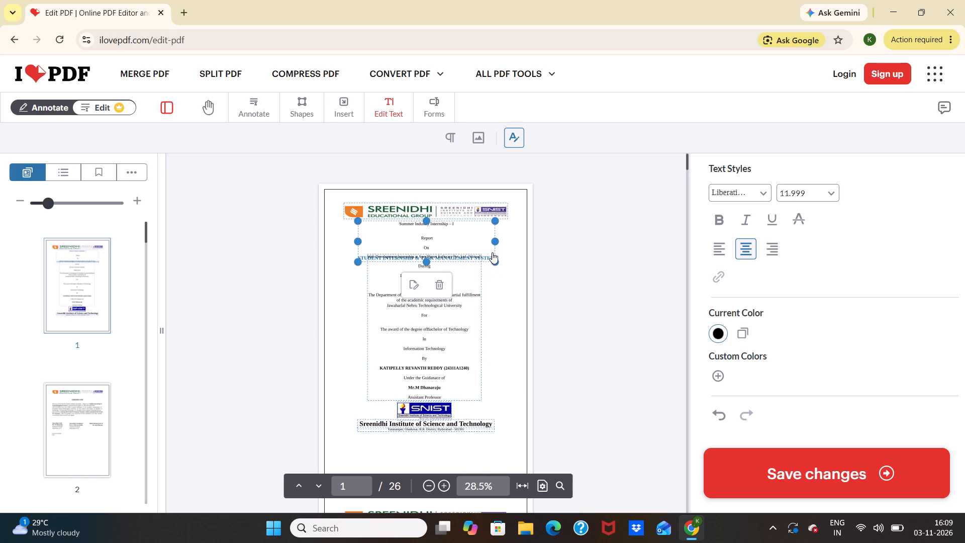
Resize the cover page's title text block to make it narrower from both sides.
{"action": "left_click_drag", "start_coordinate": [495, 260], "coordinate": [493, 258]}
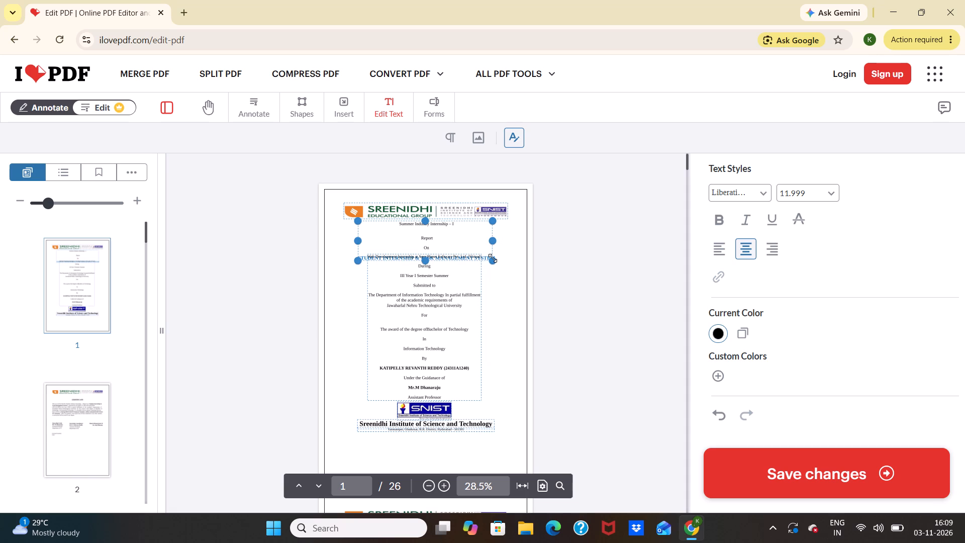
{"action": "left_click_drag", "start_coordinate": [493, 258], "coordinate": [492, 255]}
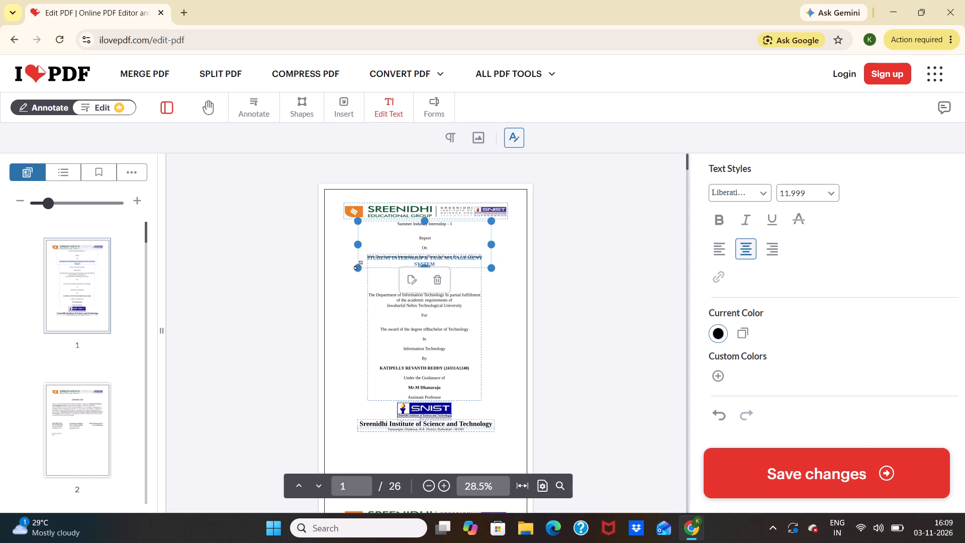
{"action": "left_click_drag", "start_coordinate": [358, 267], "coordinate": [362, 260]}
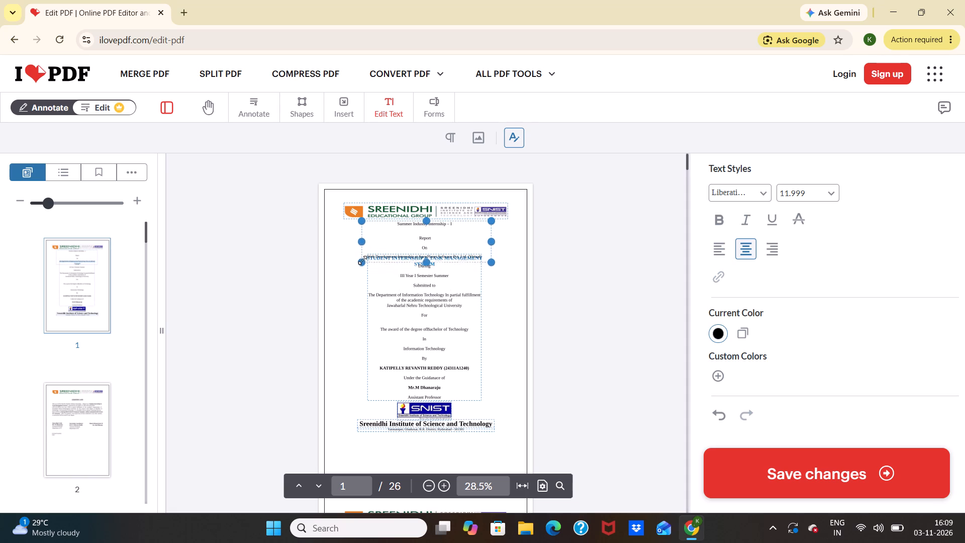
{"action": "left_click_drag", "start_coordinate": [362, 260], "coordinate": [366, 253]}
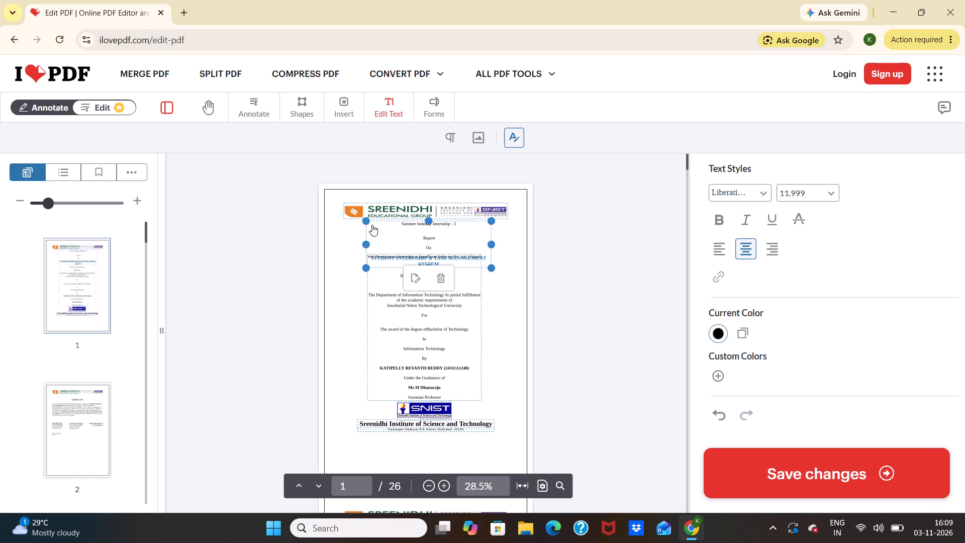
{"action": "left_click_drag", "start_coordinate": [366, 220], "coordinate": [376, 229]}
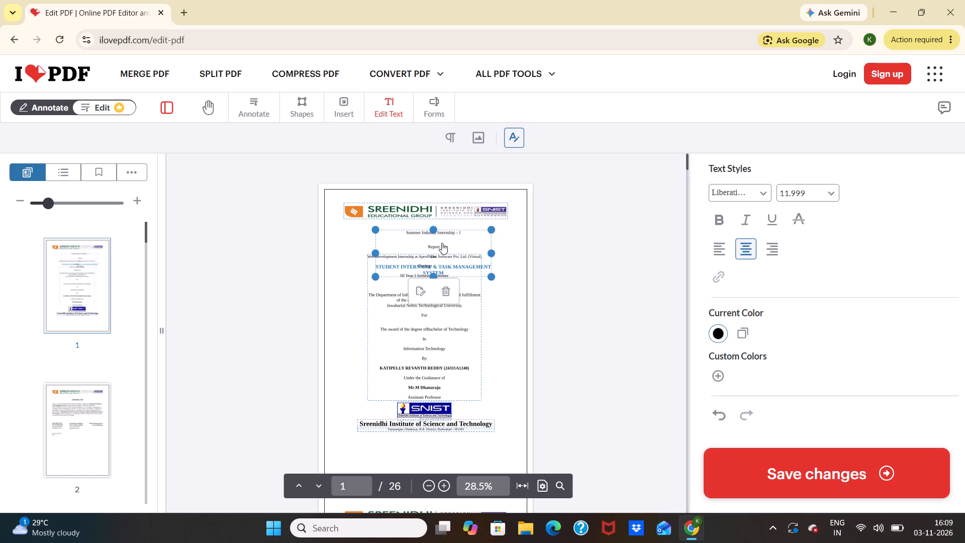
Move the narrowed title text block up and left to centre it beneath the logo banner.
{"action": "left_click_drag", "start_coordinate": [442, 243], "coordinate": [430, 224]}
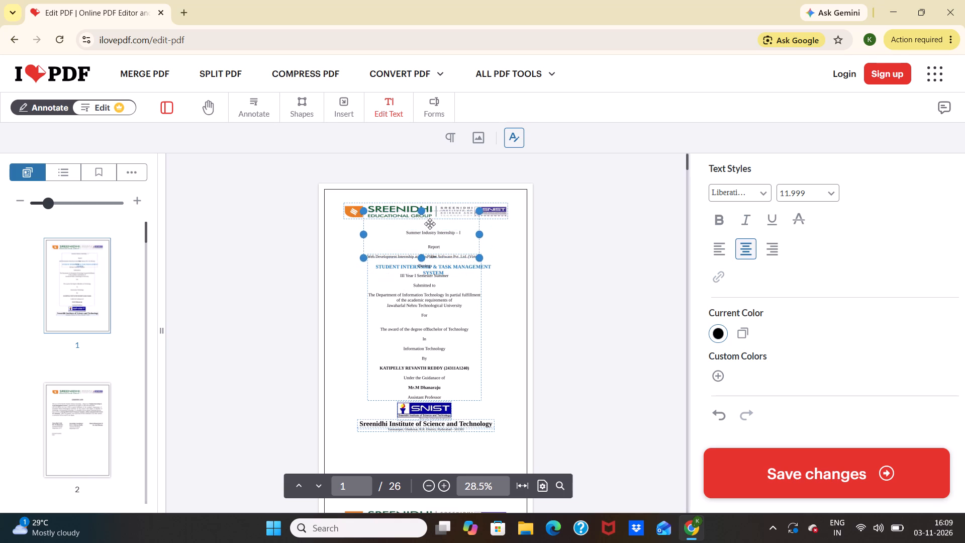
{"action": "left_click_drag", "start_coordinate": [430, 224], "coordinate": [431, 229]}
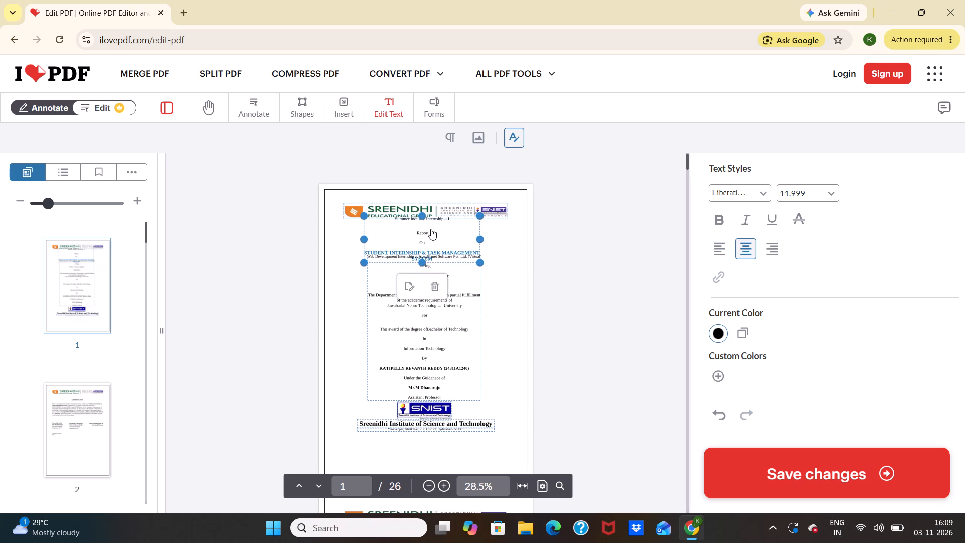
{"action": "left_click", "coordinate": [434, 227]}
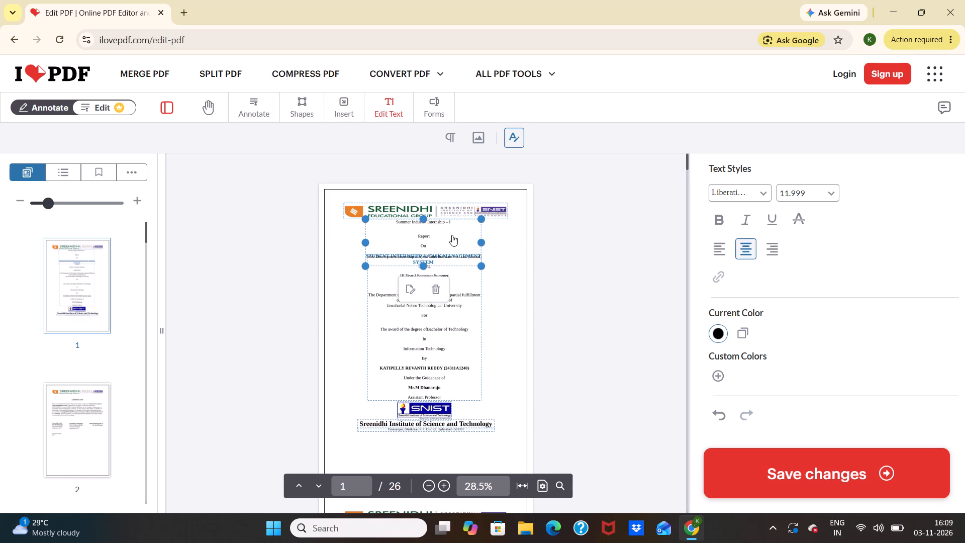
Reload the editor page to discard the cover page edits.
{"action": "left_click", "coordinate": [62, 36]}
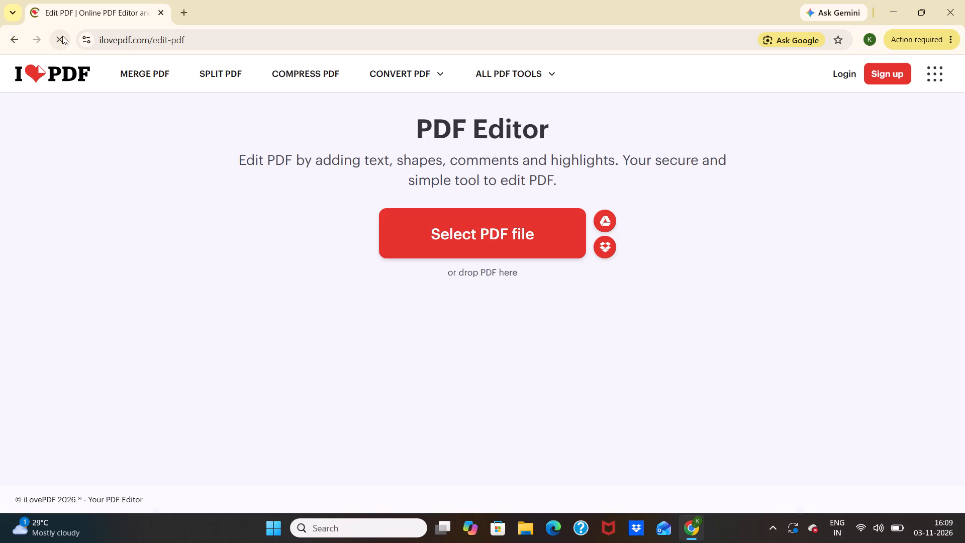
Load the newww PDF from the Downloads folder and switch the editor to Edit mode.
{"action": "left_click", "coordinate": [458, 232]}
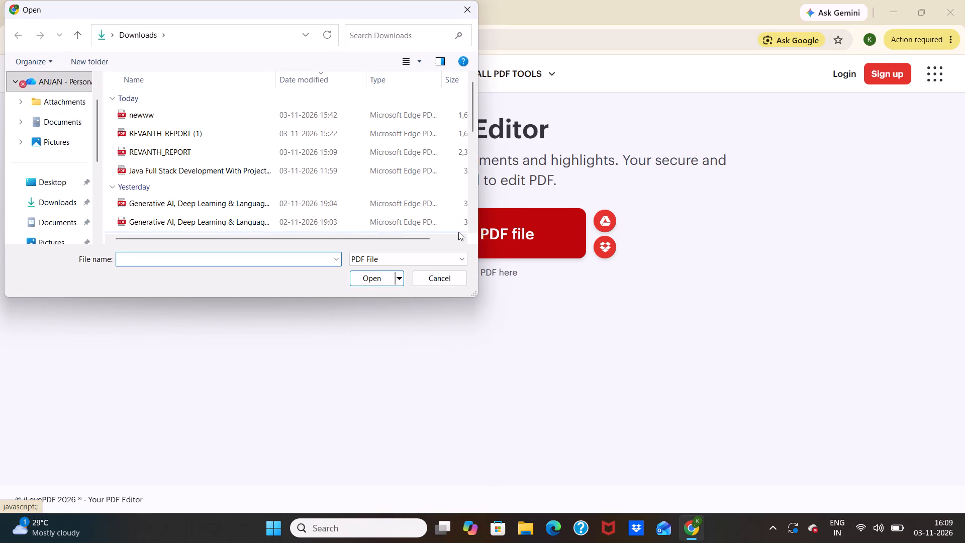
{"action": "left_click", "coordinate": [187, 116]}
{"action": "double_click", "coordinate": [187, 116]}
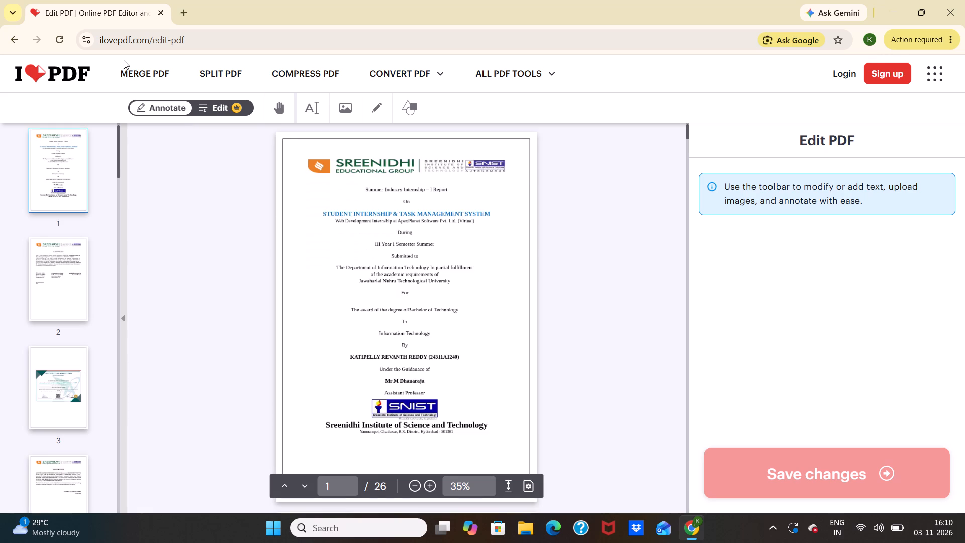
{"action": "left_click", "coordinate": [235, 104]}
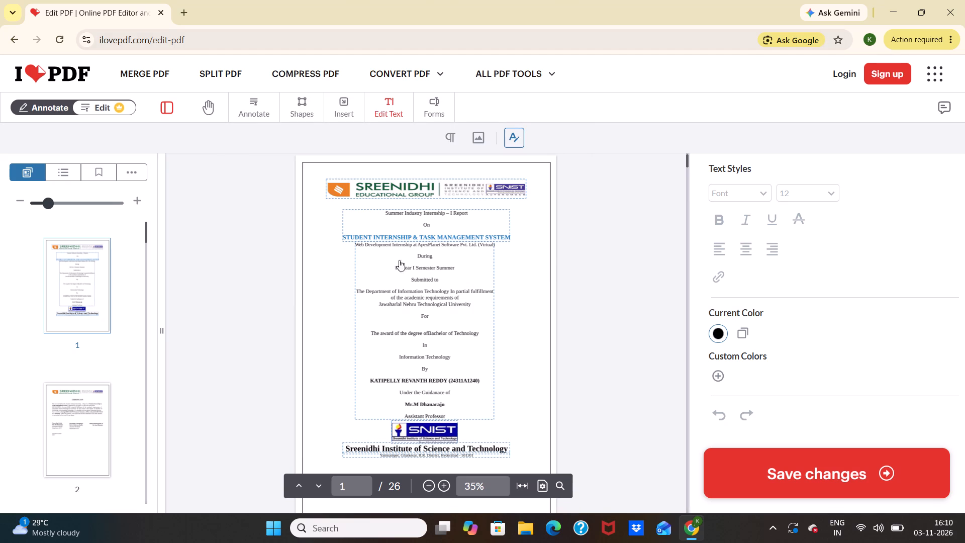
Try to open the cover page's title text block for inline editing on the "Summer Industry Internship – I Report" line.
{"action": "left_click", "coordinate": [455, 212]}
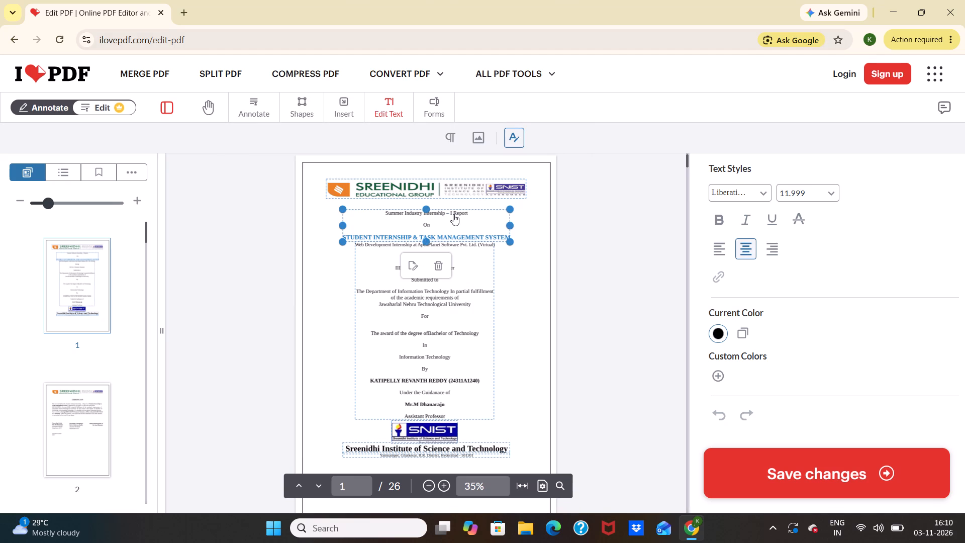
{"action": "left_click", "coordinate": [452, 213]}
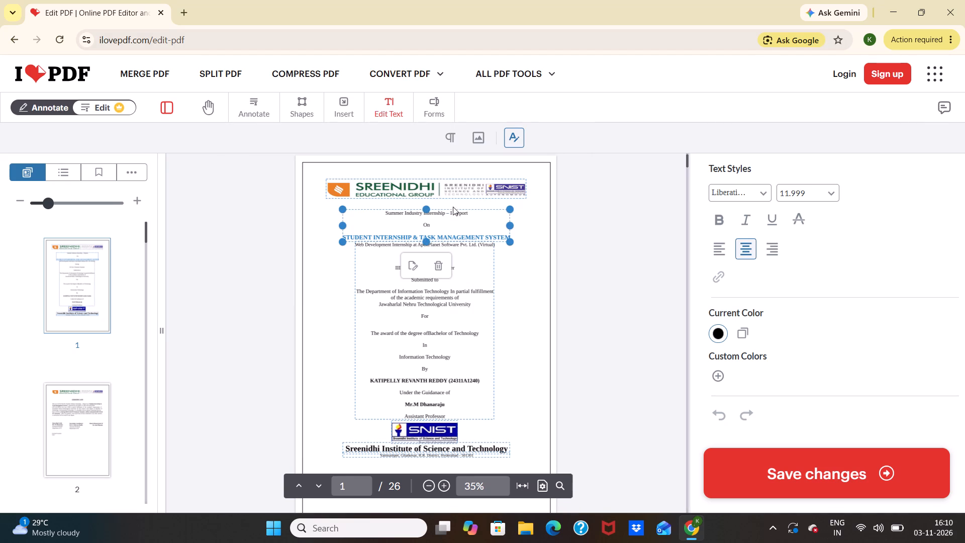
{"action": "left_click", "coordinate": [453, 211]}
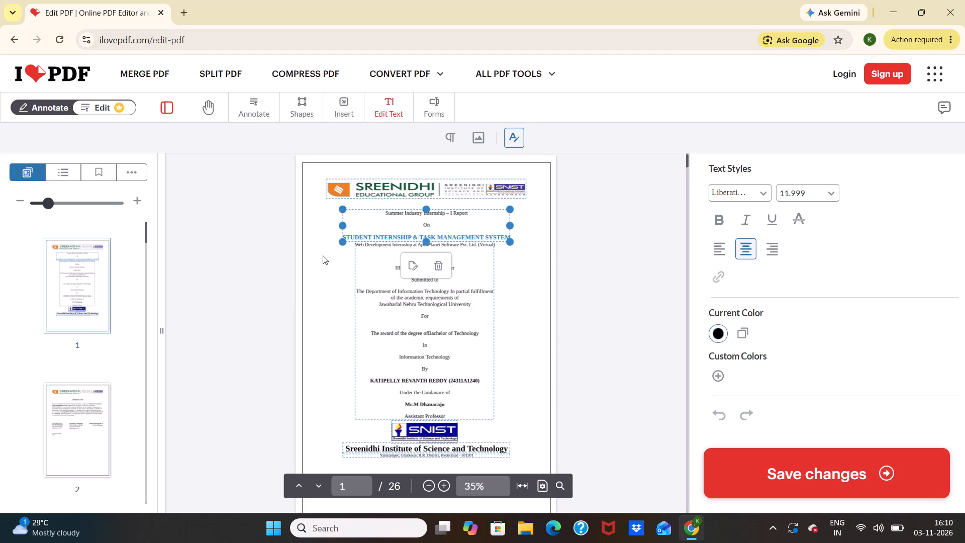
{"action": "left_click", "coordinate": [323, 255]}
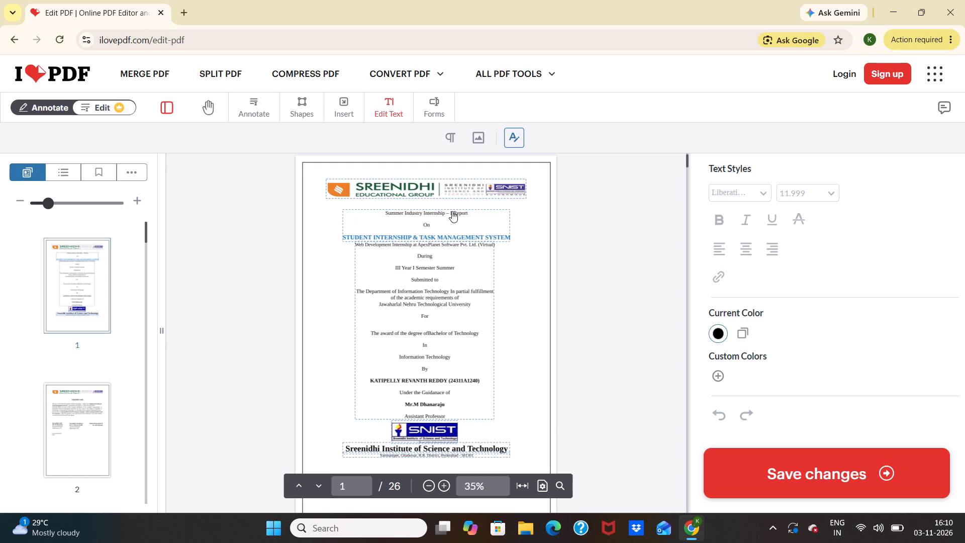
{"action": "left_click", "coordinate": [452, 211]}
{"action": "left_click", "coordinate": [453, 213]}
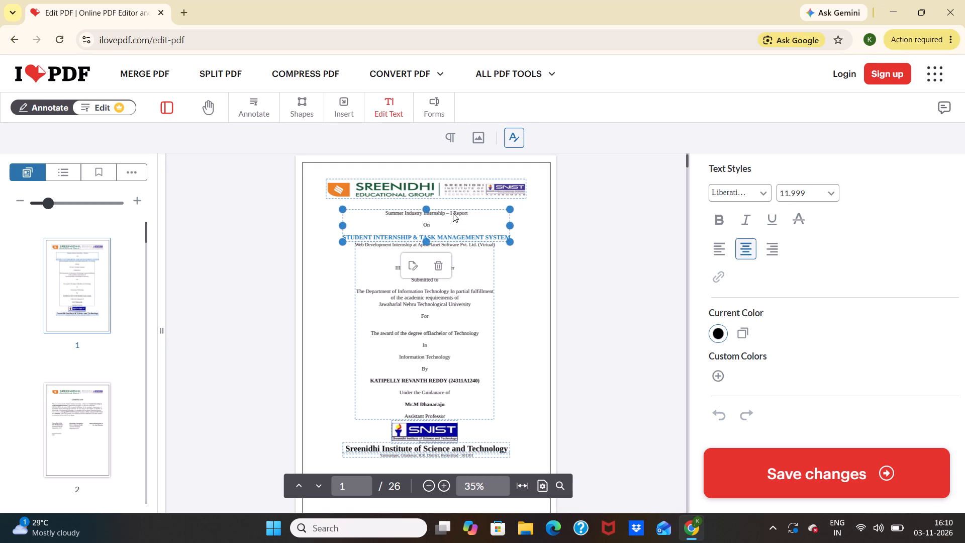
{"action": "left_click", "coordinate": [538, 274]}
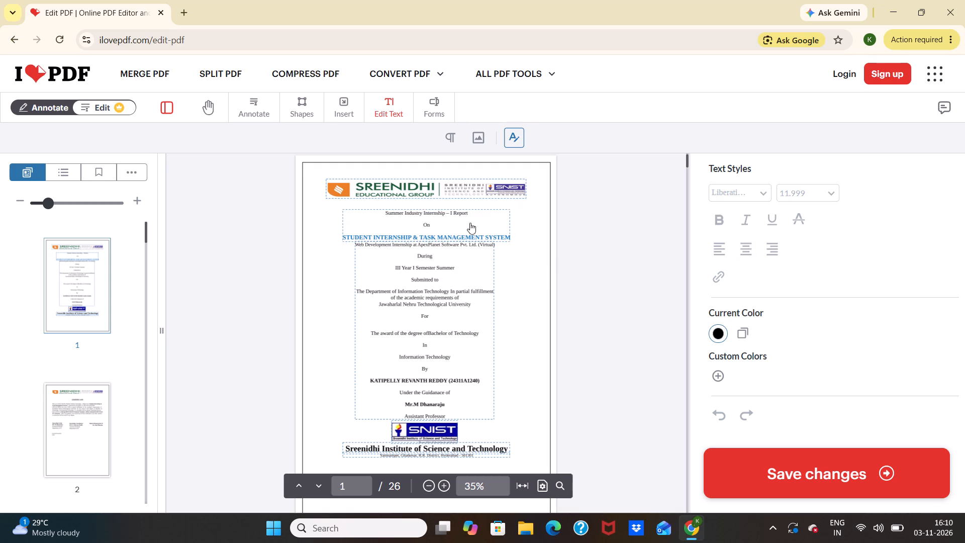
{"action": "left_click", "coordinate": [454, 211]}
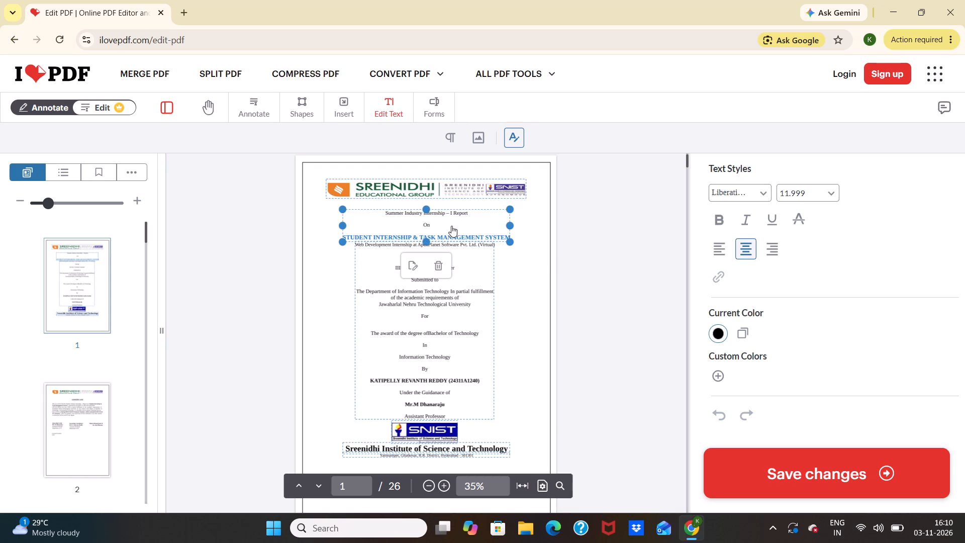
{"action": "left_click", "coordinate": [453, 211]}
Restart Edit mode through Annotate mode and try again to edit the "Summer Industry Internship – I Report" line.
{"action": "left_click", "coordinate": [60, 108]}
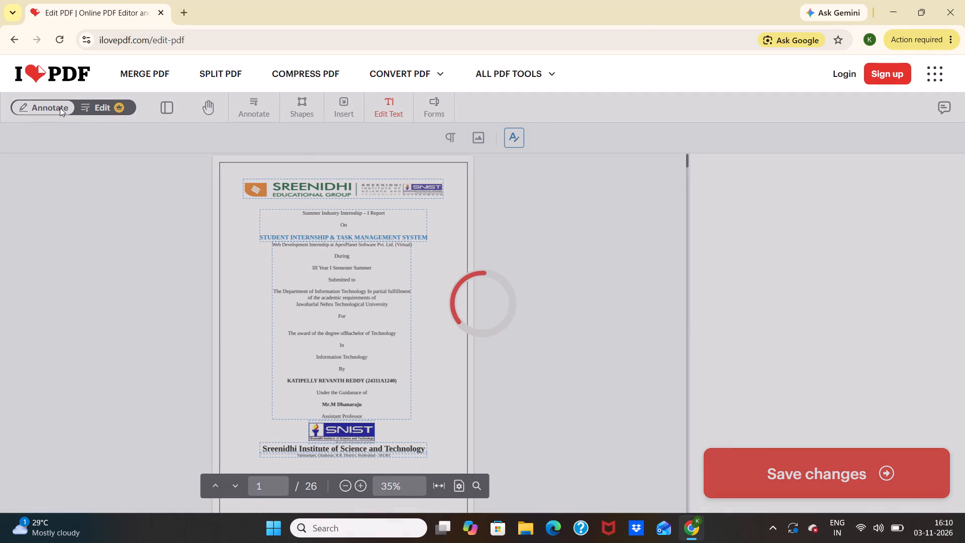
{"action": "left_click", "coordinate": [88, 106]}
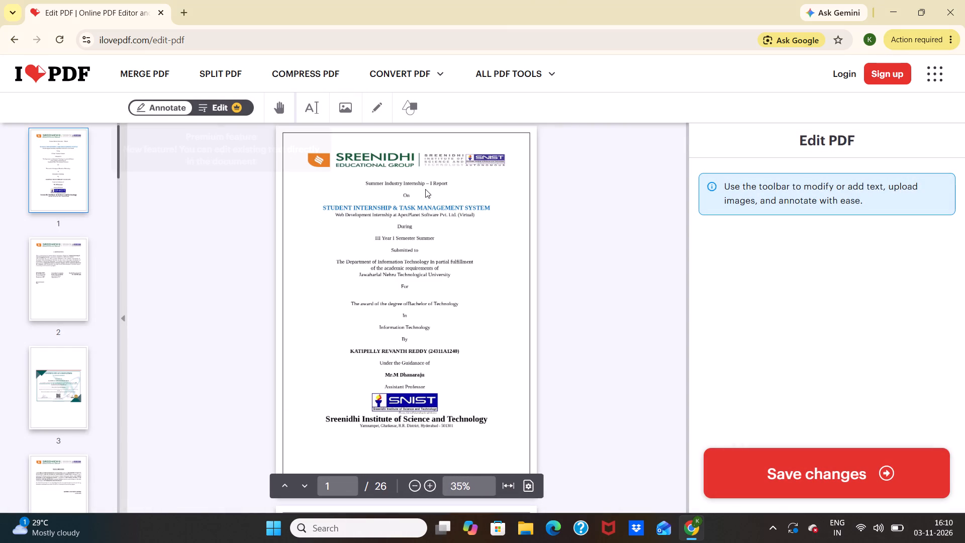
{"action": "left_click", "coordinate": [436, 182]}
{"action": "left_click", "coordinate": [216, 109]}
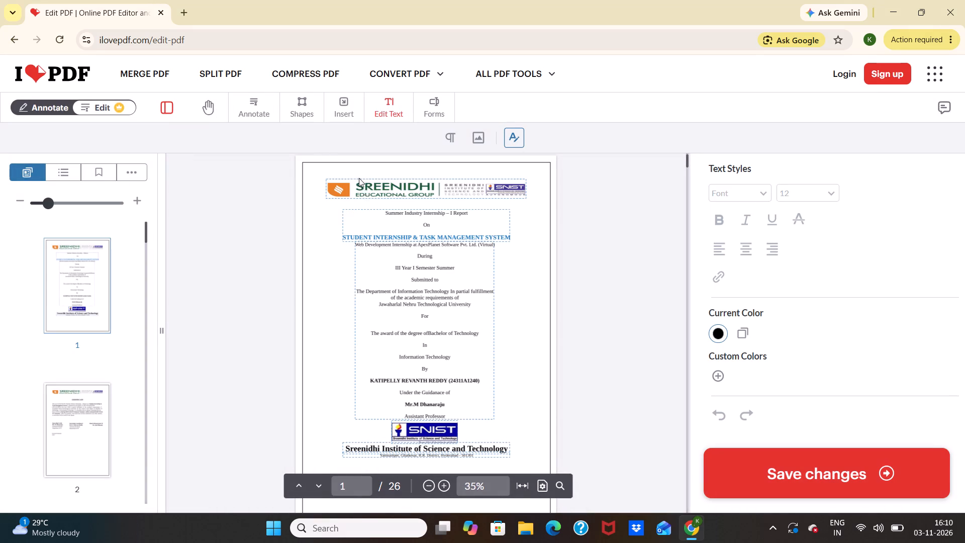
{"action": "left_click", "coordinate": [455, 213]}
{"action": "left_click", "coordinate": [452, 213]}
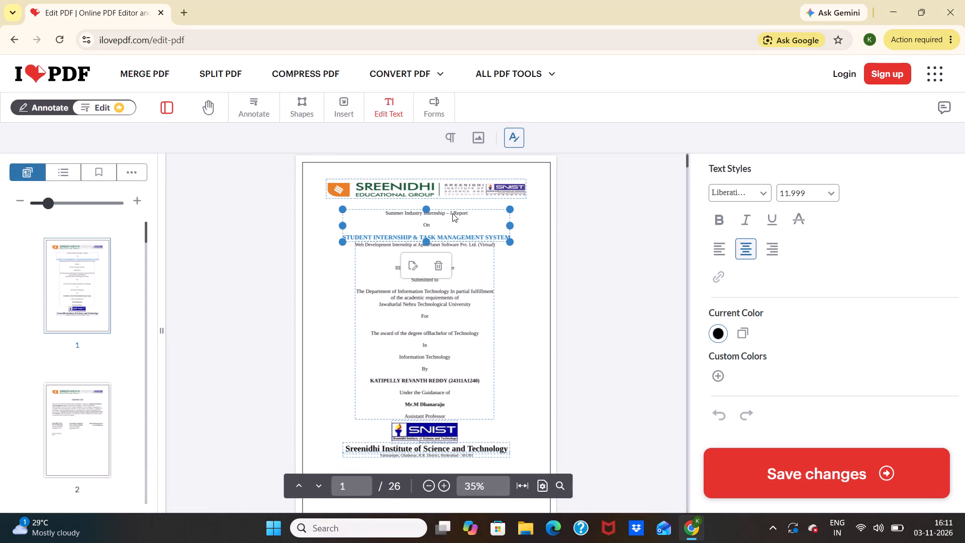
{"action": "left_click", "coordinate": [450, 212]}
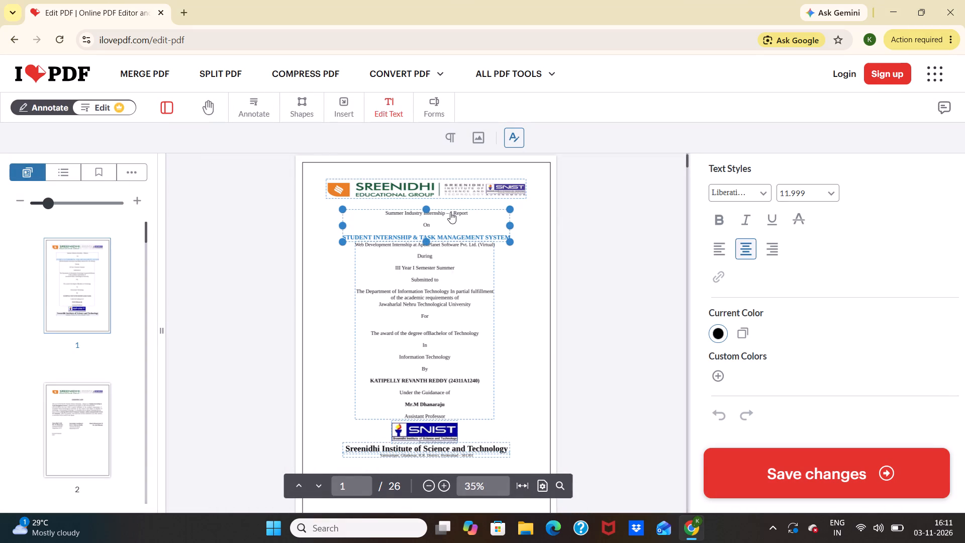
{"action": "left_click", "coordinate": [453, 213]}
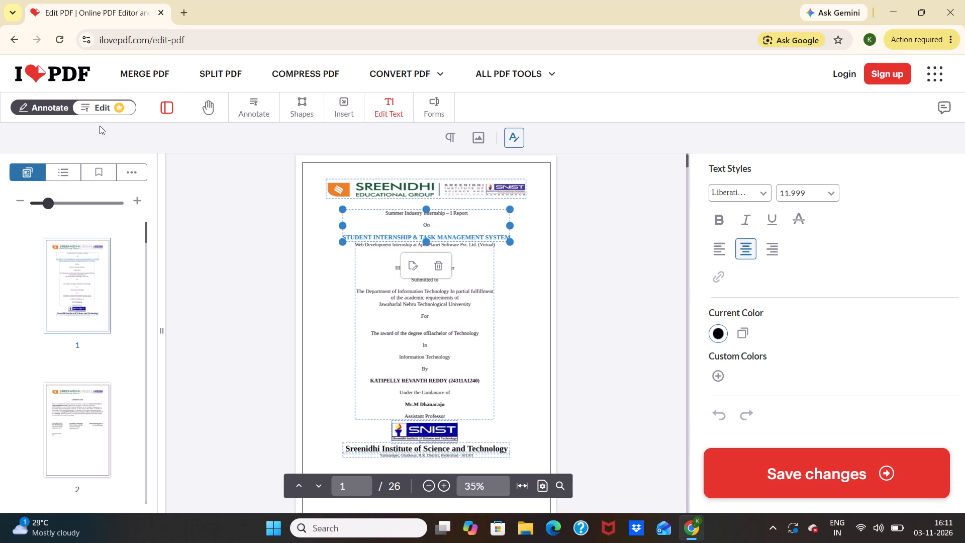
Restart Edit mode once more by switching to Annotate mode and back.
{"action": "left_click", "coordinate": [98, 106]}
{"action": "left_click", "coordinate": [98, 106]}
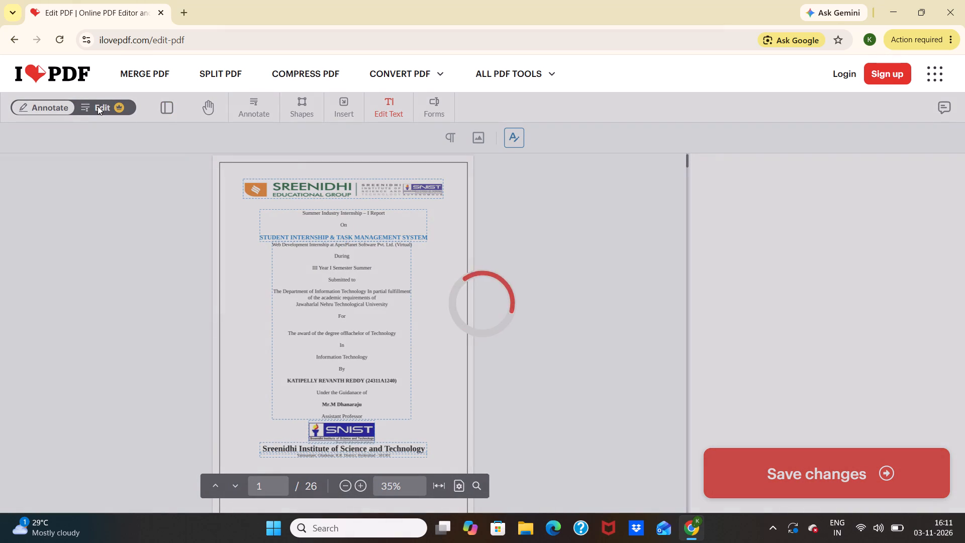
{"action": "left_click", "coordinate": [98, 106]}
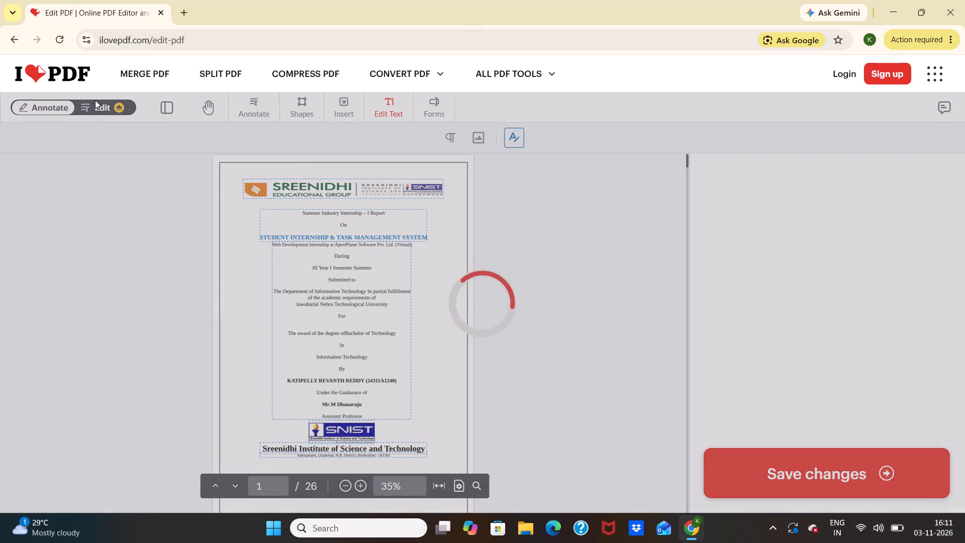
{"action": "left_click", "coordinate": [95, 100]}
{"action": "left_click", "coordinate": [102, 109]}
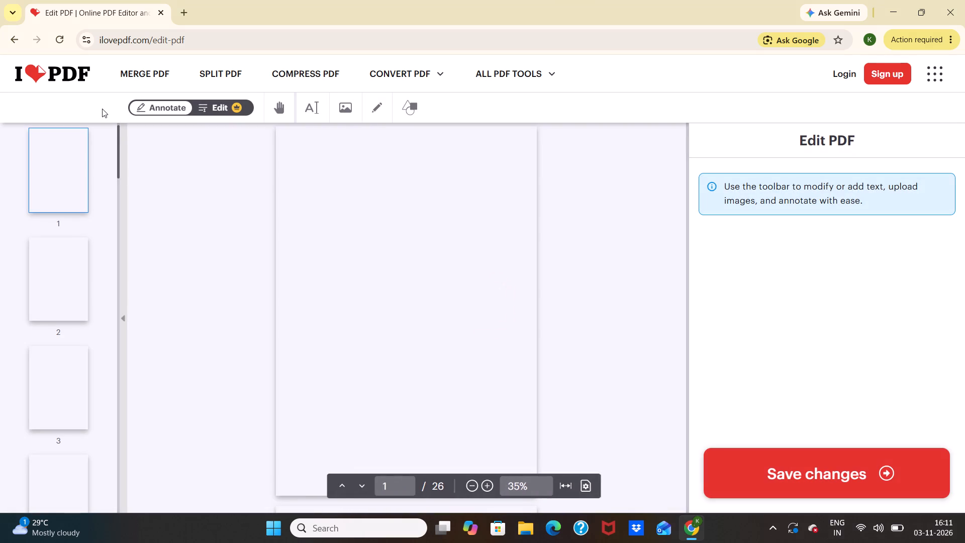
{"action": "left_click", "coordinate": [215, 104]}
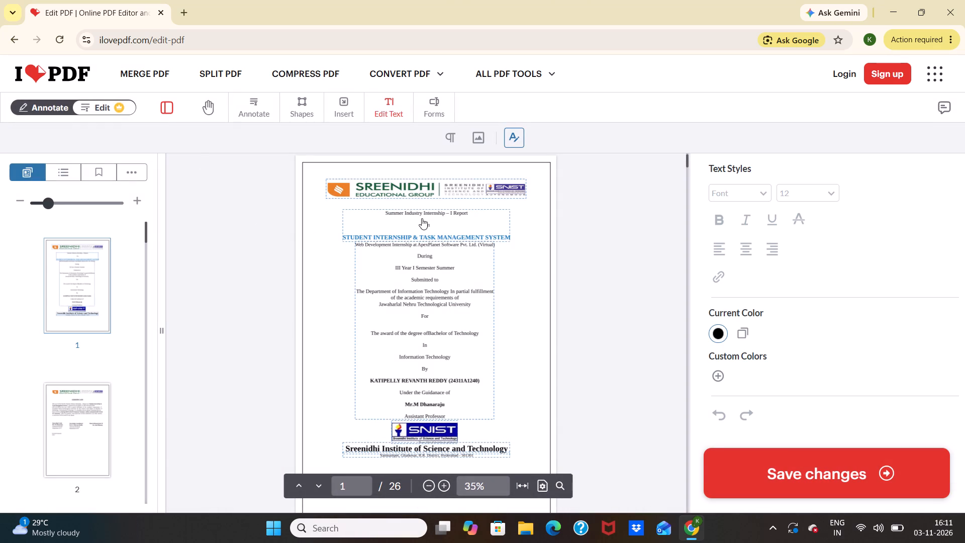
Open the cover page's title text block for inline editing and place the cursor just before the word "Report".
{"action": "left_click", "coordinate": [451, 214]}
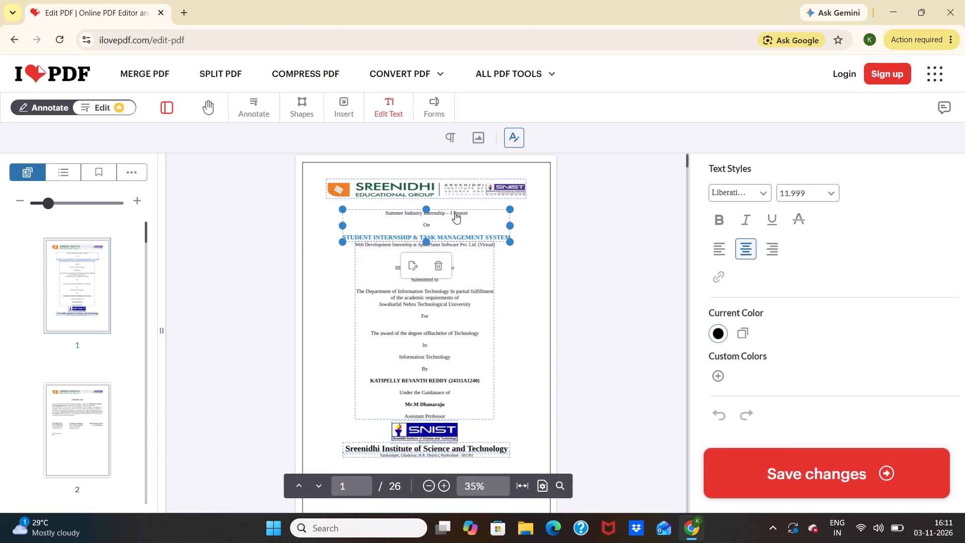
{"action": "left_click", "coordinate": [455, 213]}
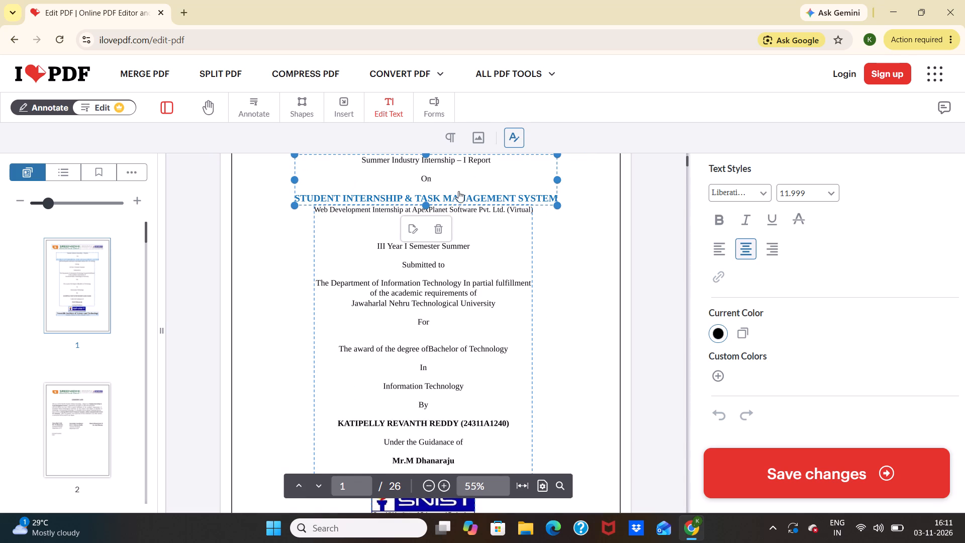
{"action": "left_click", "coordinate": [467, 160]}
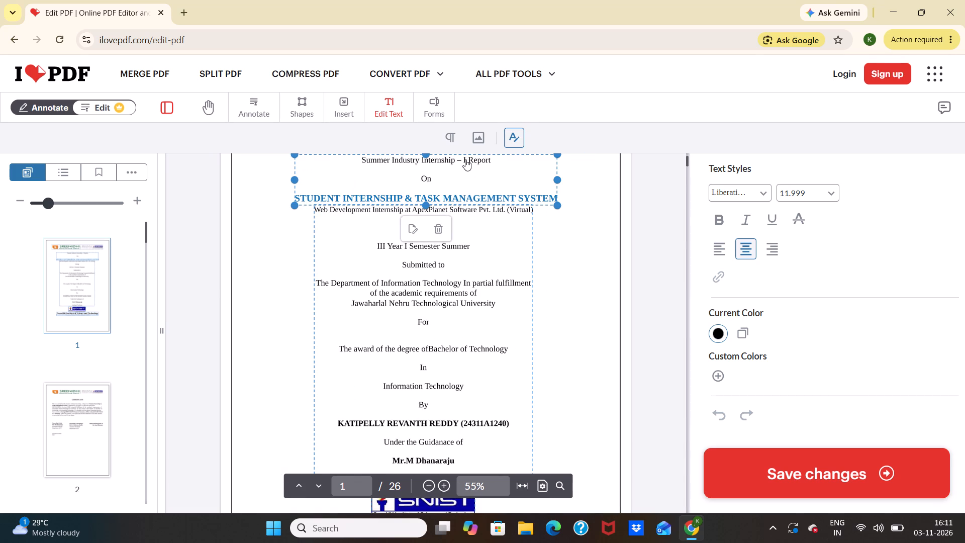
{"action": "left_click", "coordinate": [465, 159]}
{"action": "left_click", "coordinate": [493, 159]}
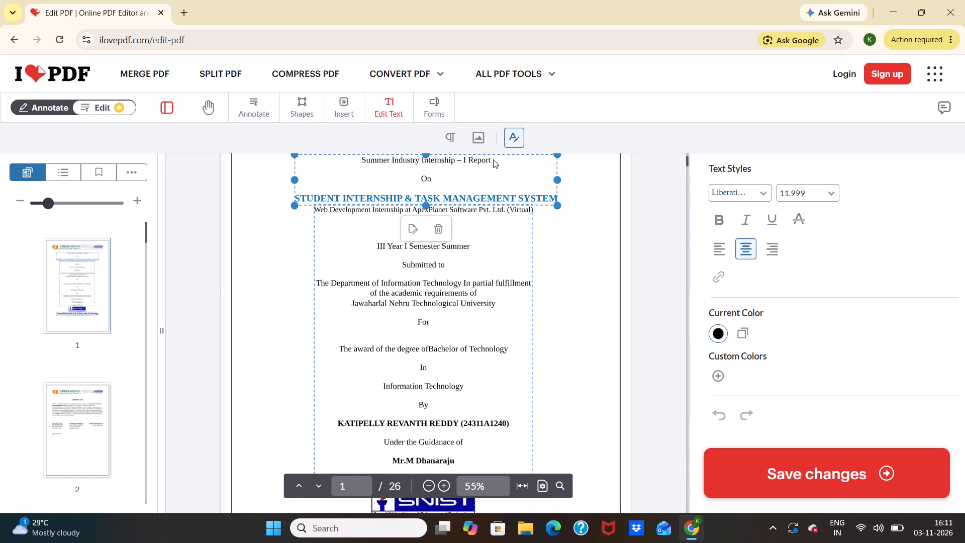
{"action": "left_click", "coordinate": [493, 159]}
{"action": "left_click", "coordinate": [493, 159]}
{"action": "left_click", "coordinate": [493, 159]}
{"action": "left_click", "coordinate": [493, 159]}
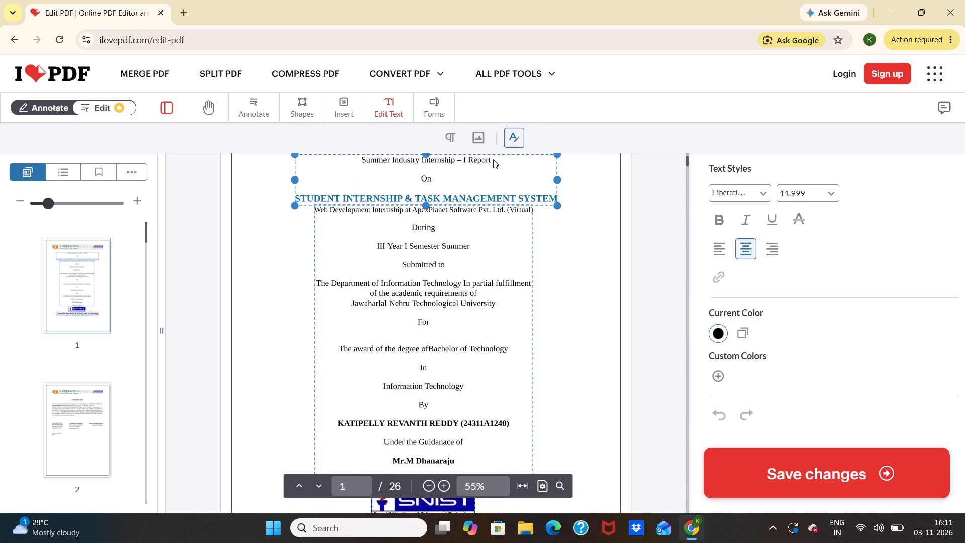
{"action": "left_click", "coordinate": [466, 160]}
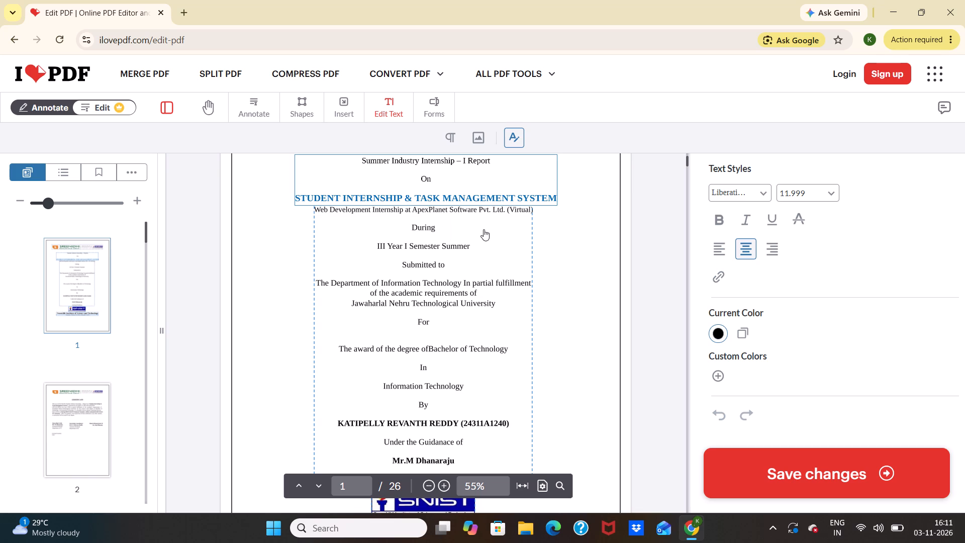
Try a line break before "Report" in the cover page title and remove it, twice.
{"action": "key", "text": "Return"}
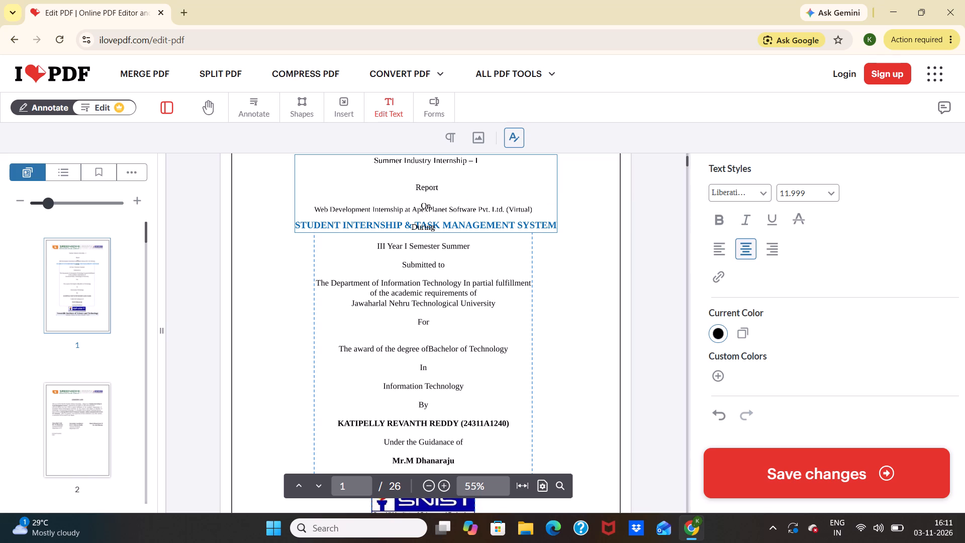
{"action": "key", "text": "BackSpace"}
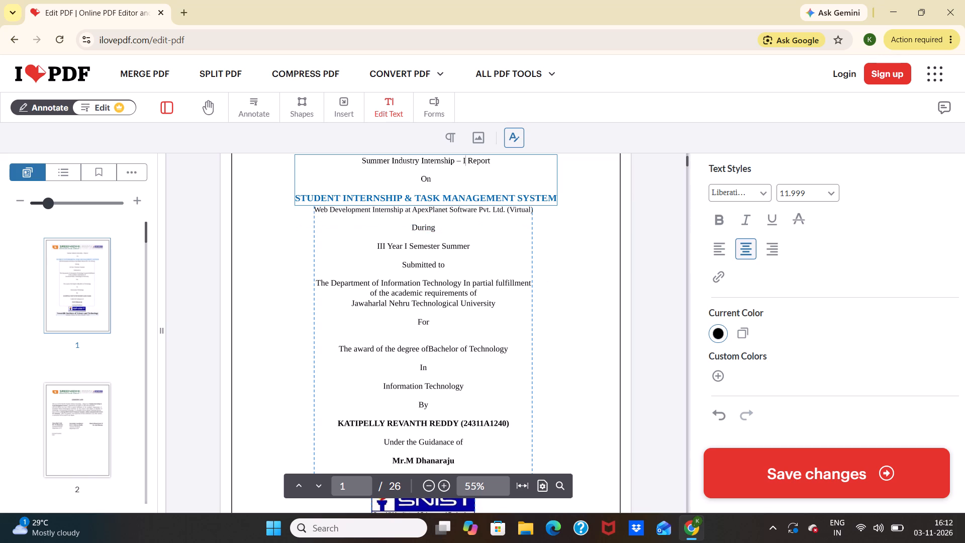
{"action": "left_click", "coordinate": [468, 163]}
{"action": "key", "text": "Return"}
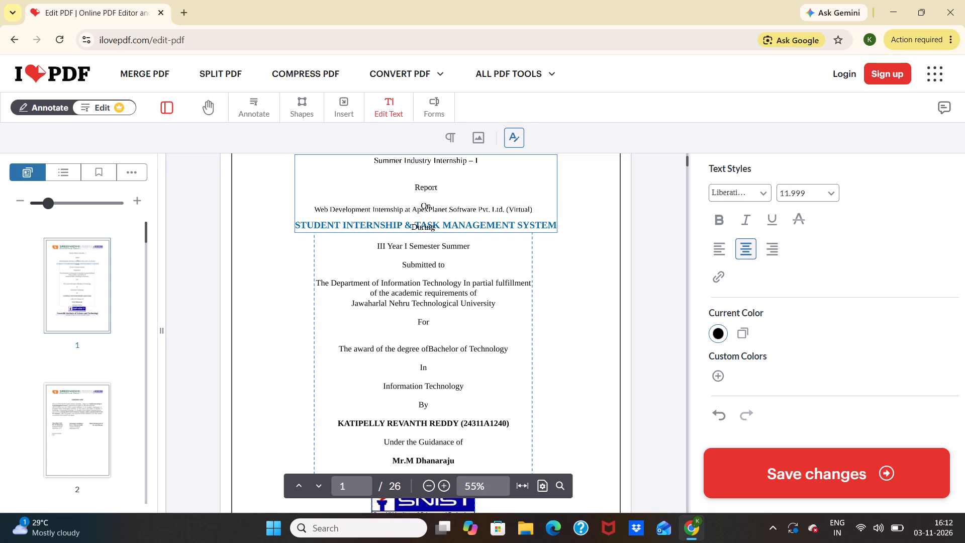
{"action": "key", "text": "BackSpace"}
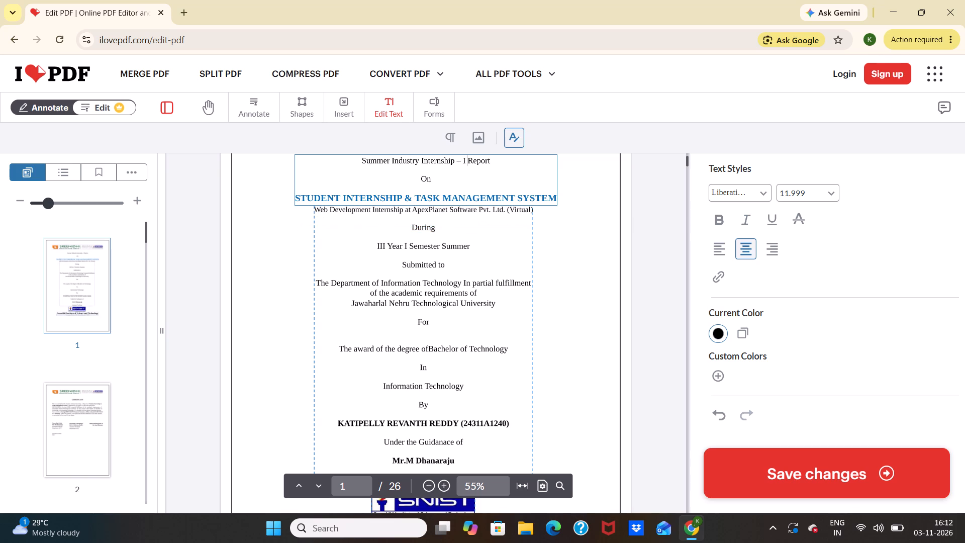
Insert a line break before "Report" in the "Summer Industry Internship – I Report" line.
{"action": "key", "text": "Return"}
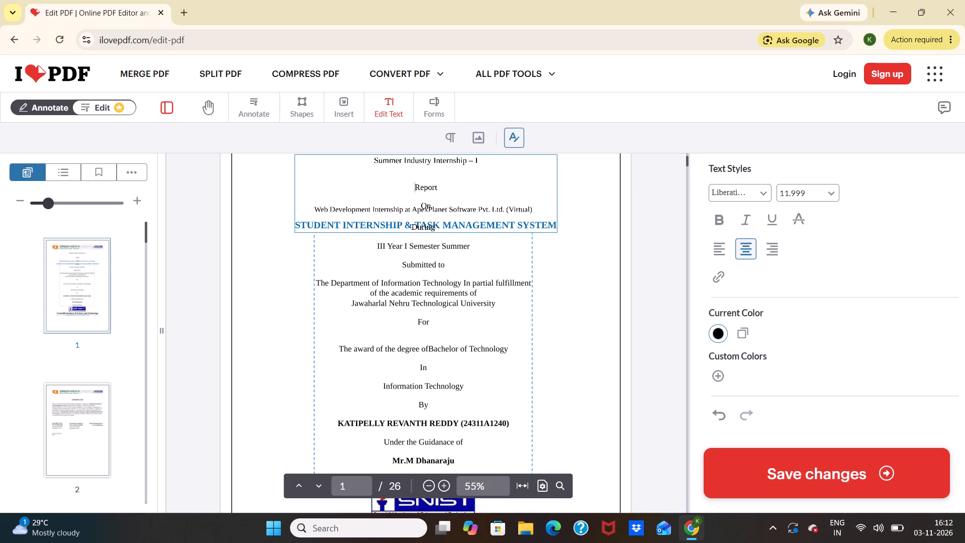
Finish the inline text edit and move the cover page's title text block up to just below the Sreenidhi logo banner.
{"action": "left_click", "coordinate": [569, 189]}
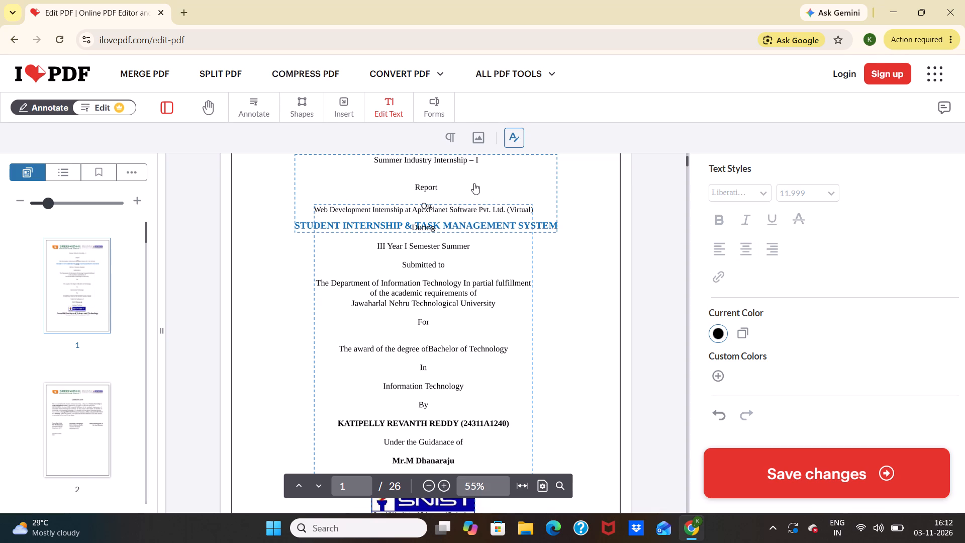
{"action": "scroll", "coordinate": [564, 295], "scroll_direction": "down", "scroll_amount": 1}
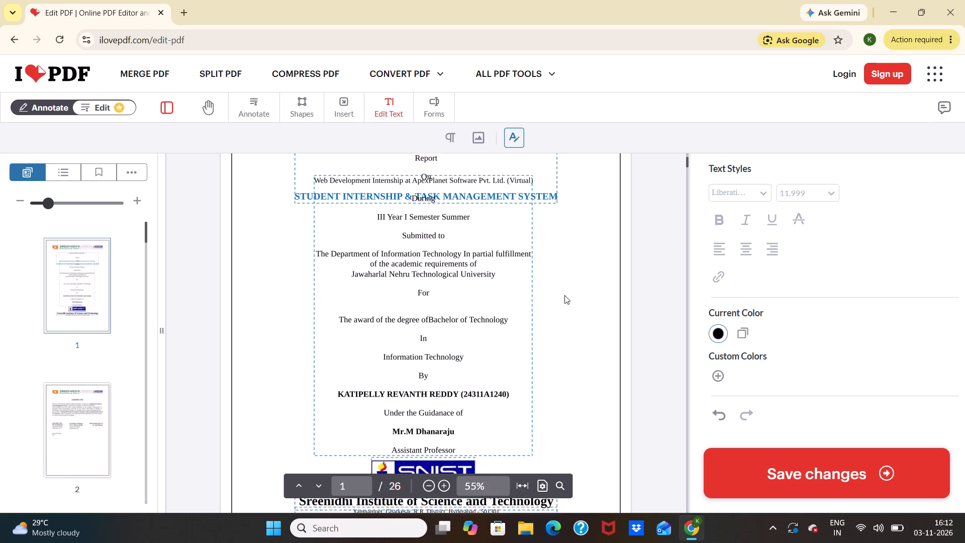
{"action": "scroll", "coordinate": [564, 295], "scroll_direction": "down", "scroll_amount": 1}
{"action": "scroll", "coordinate": [564, 295], "scroll_direction": "up", "scroll_amount": 1}
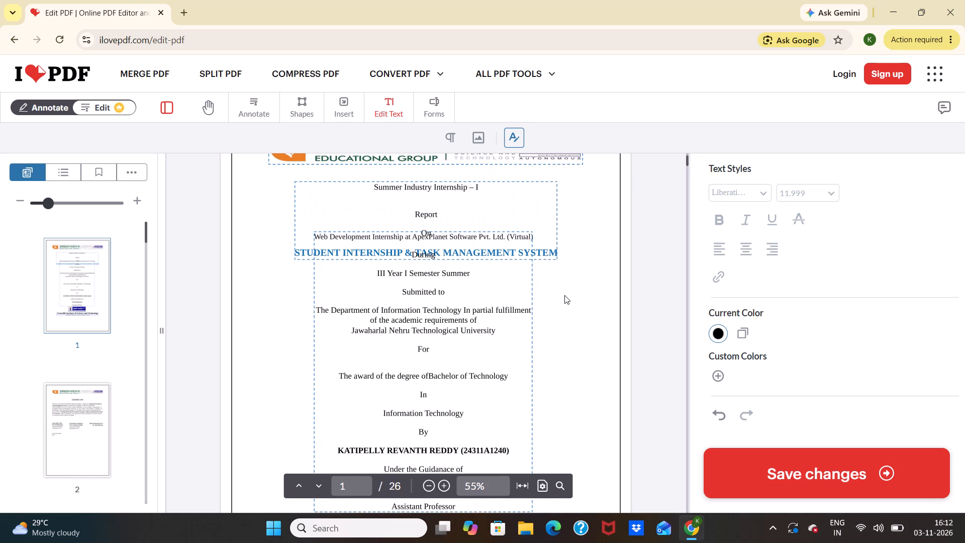
{"action": "scroll", "coordinate": [564, 295], "scroll_direction": "up", "scroll_amount": 1}
{"action": "left_click_drag", "start_coordinate": [480, 202], "coordinate": [480, 201]}
{"action": "left_click_drag", "start_coordinate": [480, 201], "coordinate": [491, 182]}
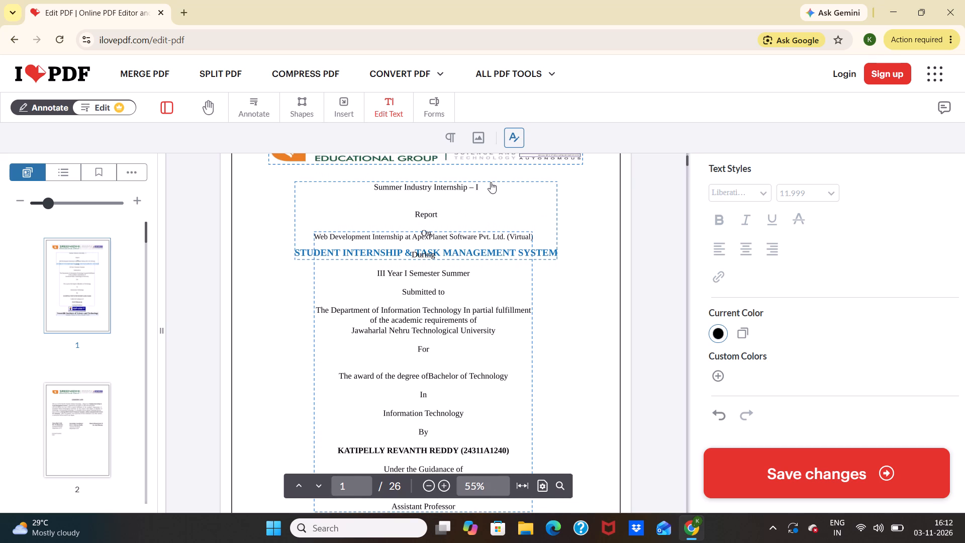
{"action": "left_click", "coordinate": [484, 190]}
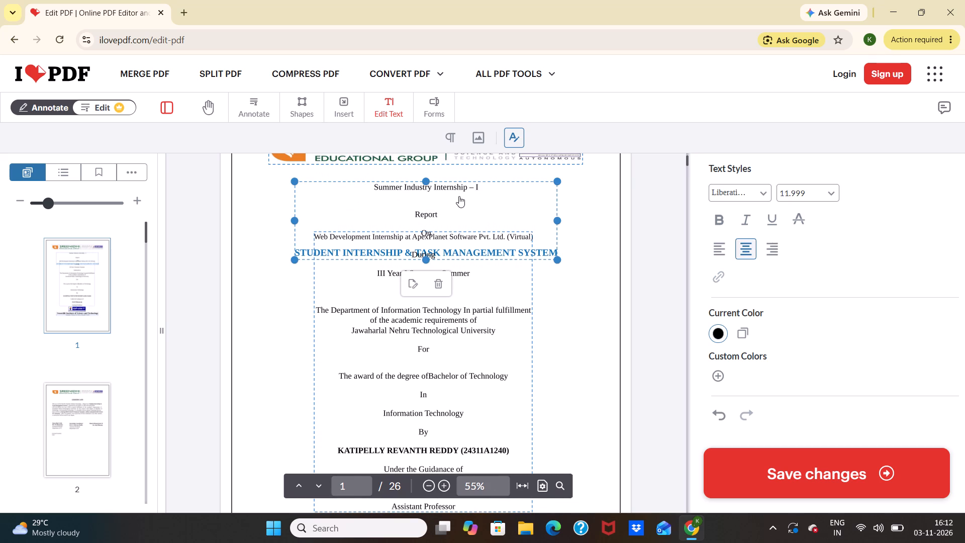
{"action": "left_click_drag", "start_coordinate": [459, 196], "coordinate": [462, 273]}
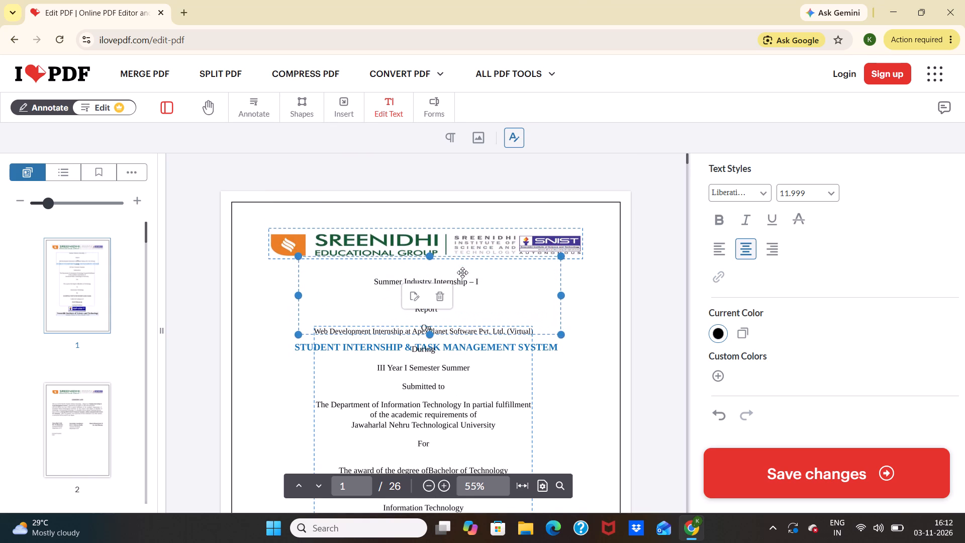
{"action": "left_click_drag", "start_coordinate": [462, 273], "coordinate": [462, 273]}
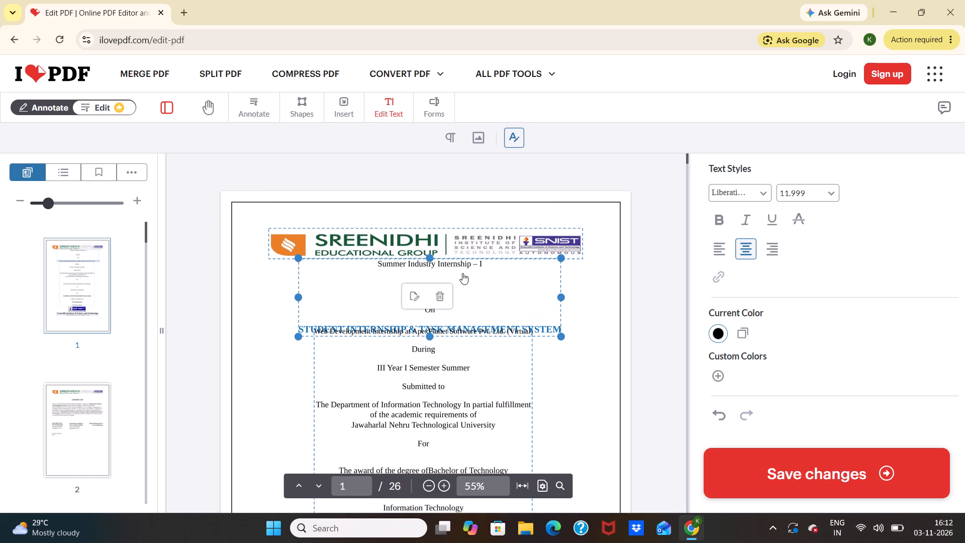
{"action": "left_click", "coordinate": [578, 391]}
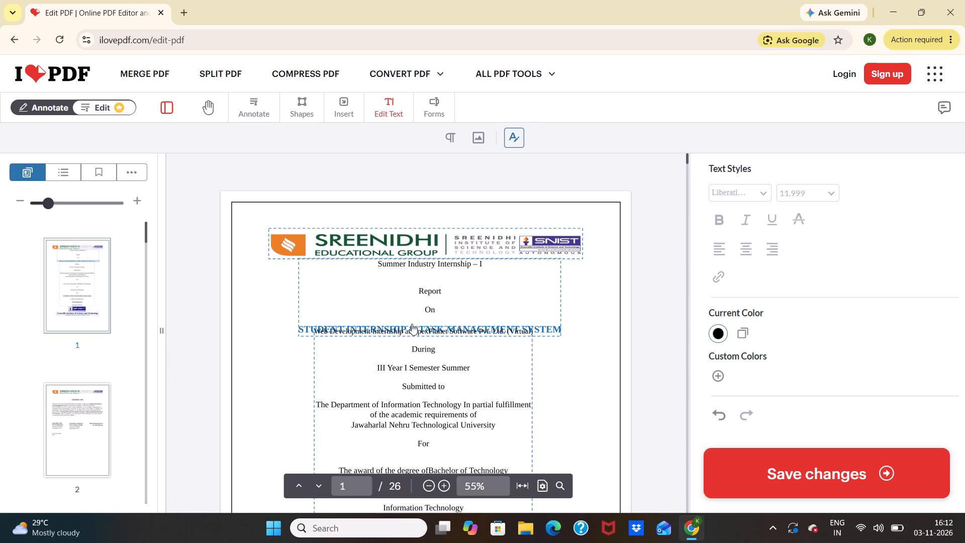
Move the Sreenidhi logo banner on the cover page slightly up, away from the title text block.
{"action": "left_click", "coordinate": [464, 292]}
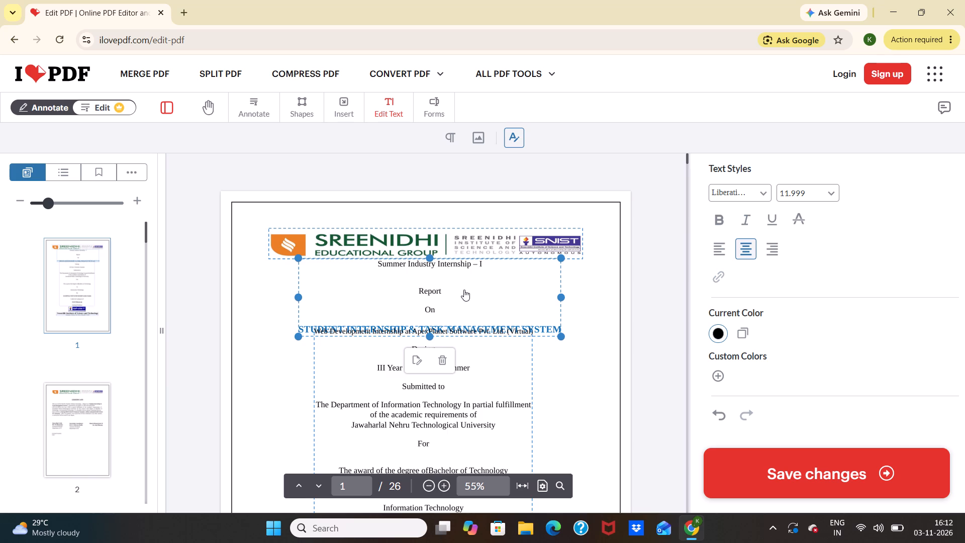
{"action": "left_click", "coordinate": [474, 238]}
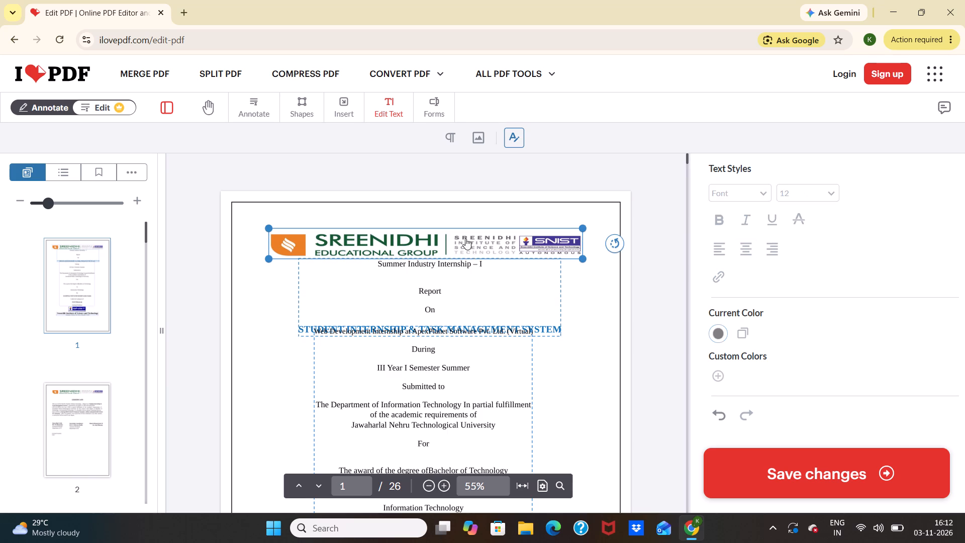
{"action": "left_click_drag", "start_coordinate": [441, 243], "coordinate": [440, 234]}
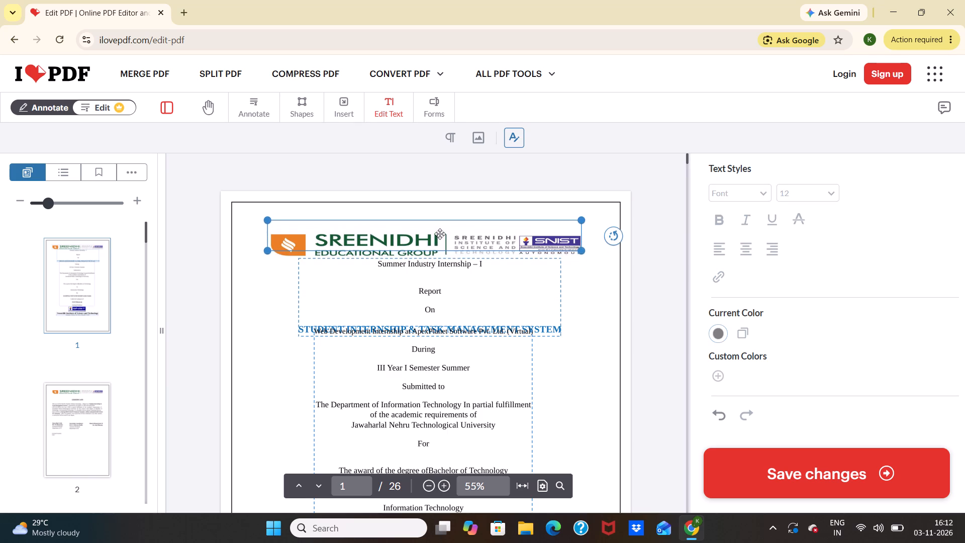
{"action": "left_click_drag", "start_coordinate": [440, 234], "coordinate": [439, 233]}
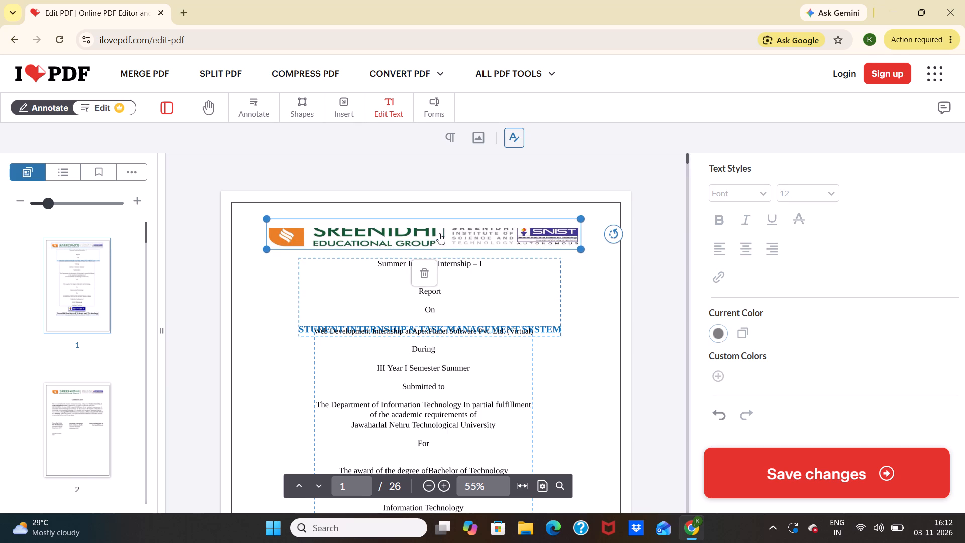
{"action": "left_click_drag", "start_coordinate": [439, 233], "coordinate": [439, 240]}
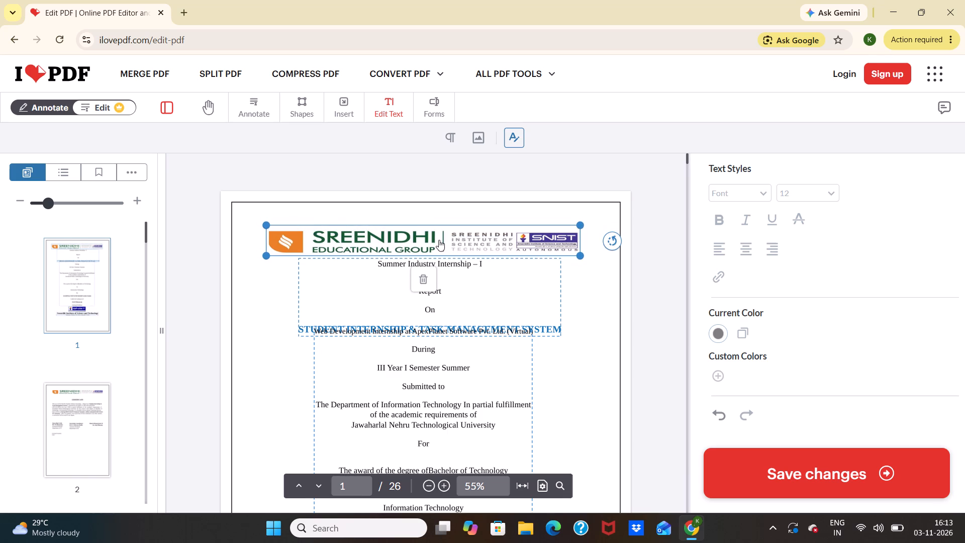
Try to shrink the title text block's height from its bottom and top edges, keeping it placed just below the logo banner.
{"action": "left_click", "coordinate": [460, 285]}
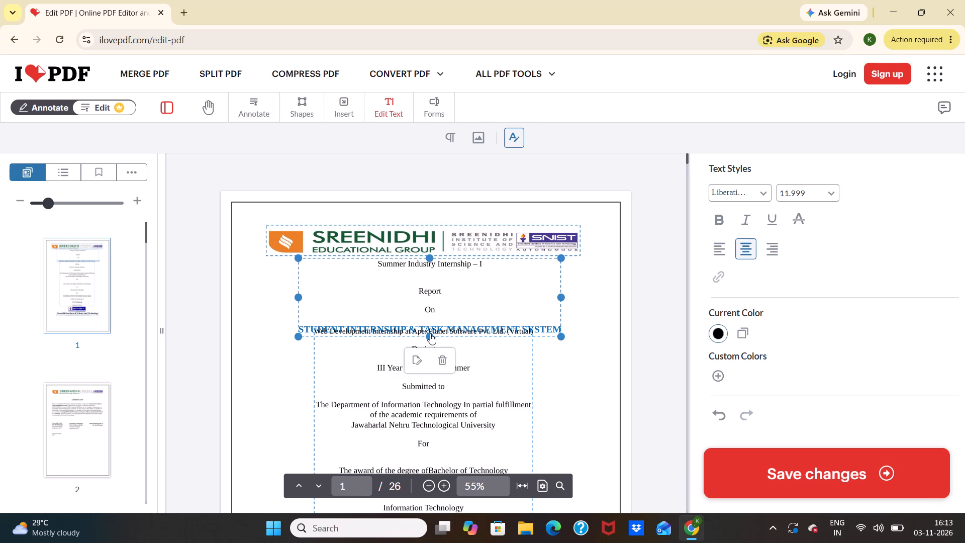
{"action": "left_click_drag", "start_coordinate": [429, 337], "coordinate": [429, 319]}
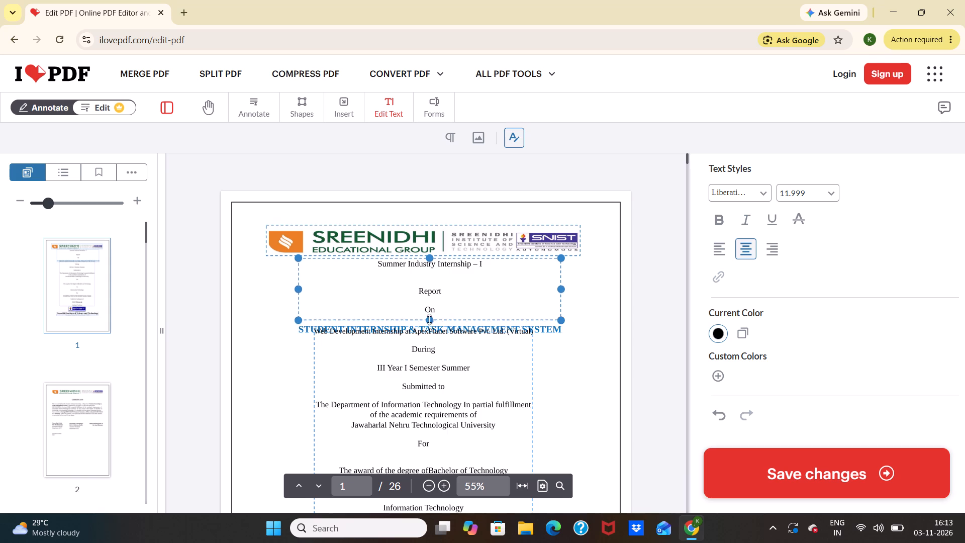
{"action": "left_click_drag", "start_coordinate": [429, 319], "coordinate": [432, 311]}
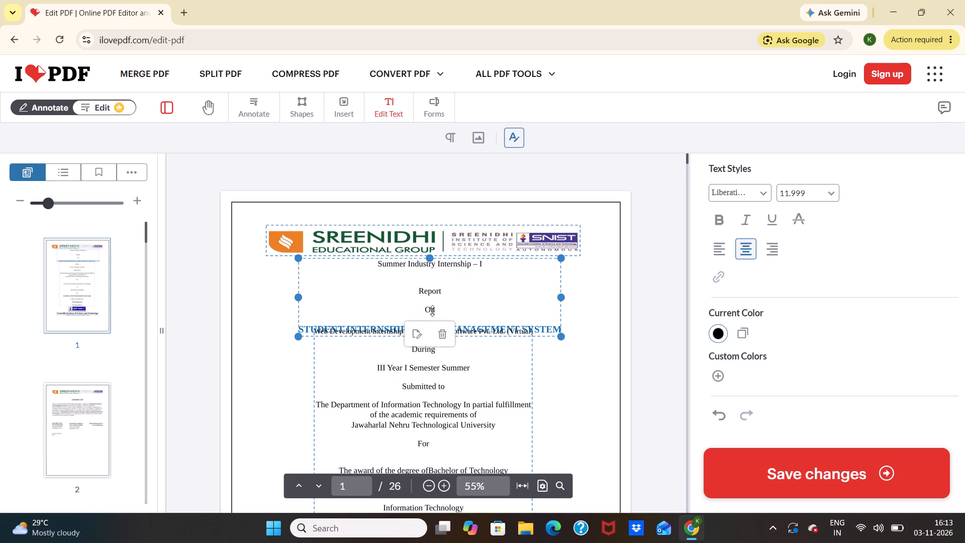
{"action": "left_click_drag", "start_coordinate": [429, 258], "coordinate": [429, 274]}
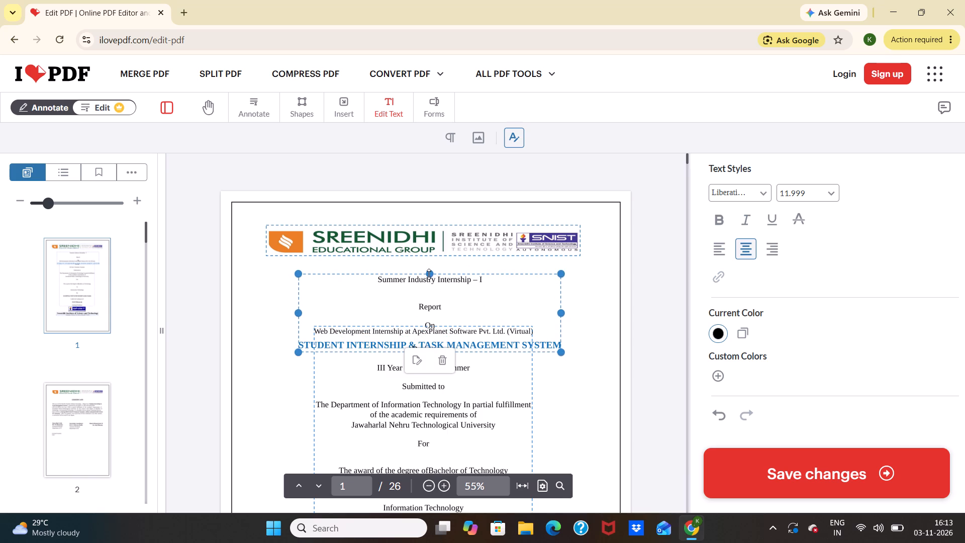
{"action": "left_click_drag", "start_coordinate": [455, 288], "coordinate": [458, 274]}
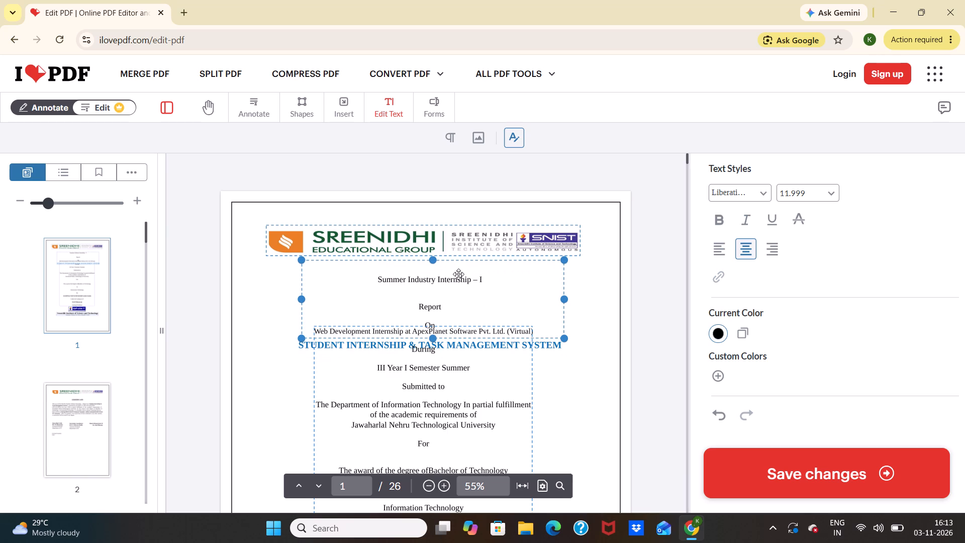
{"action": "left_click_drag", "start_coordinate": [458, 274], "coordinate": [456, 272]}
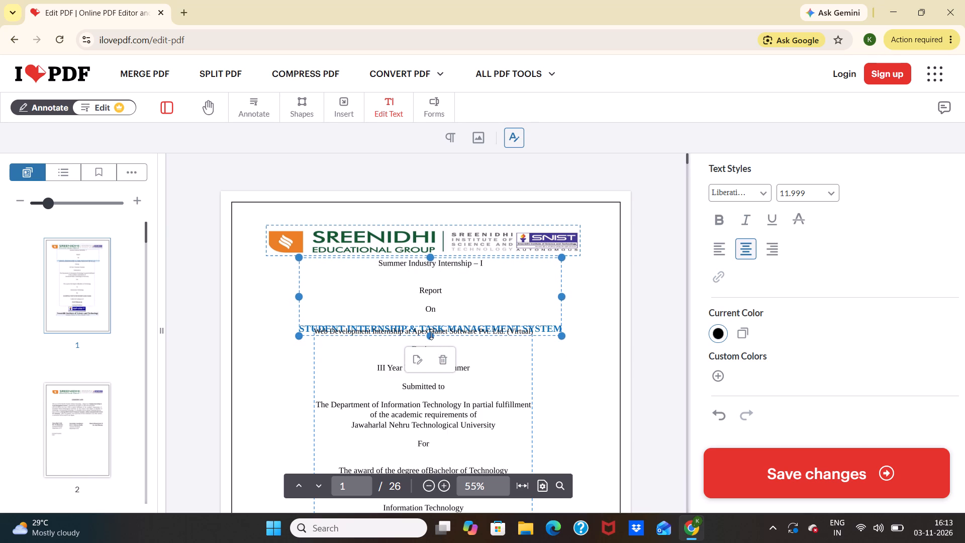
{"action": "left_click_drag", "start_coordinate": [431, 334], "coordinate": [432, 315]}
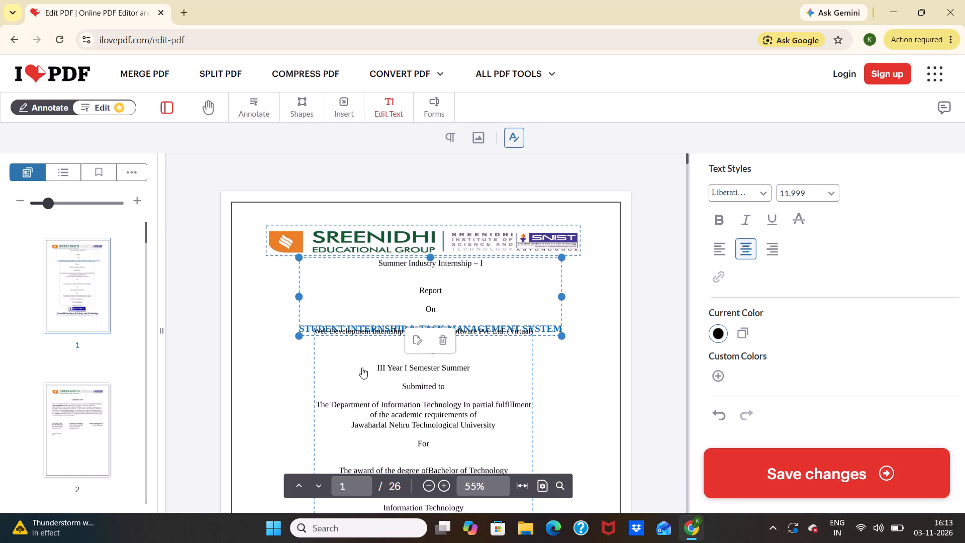
Reposition the text block starting "Web Development Internship" directly beneath the blue "STUDENT INTERNSHIP & TASK MANAGEMENT SYSTEM" line, clear of the title block.
{"action": "left_click", "coordinate": [338, 365]}
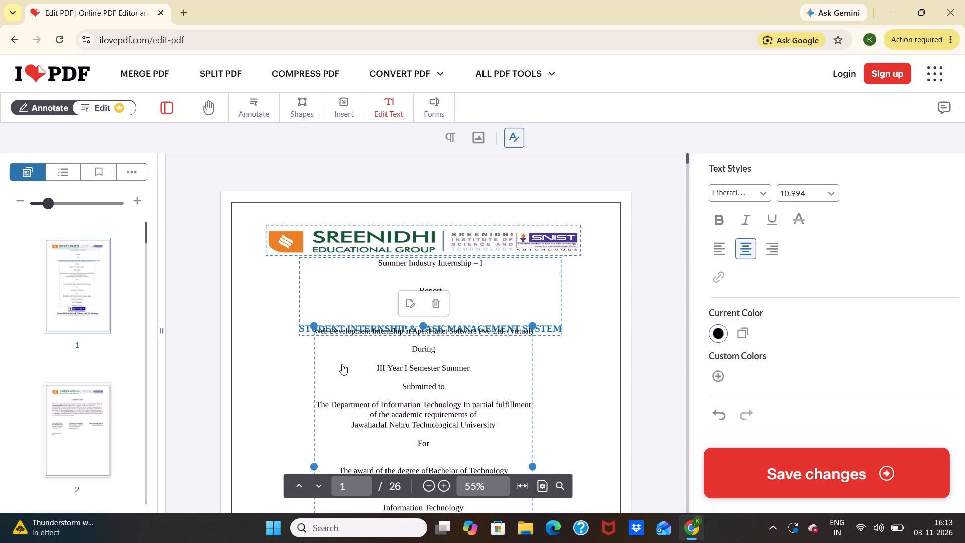
{"action": "left_click_drag", "start_coordinate": [342, 364], "coordinate": [337, 371]}
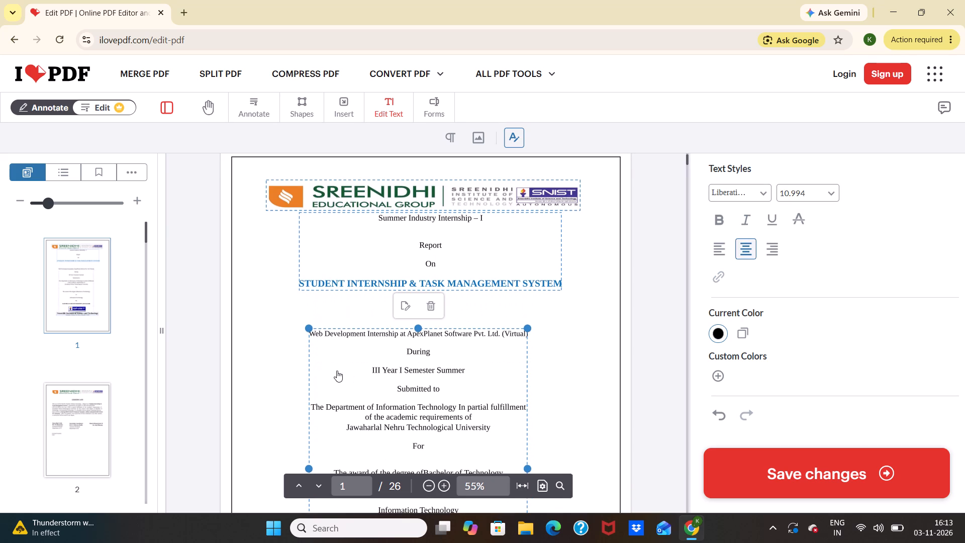
{"action": "scroll", "coordinate": [553, 355], "scroll_direction": "down", "scroll_amount": 3}
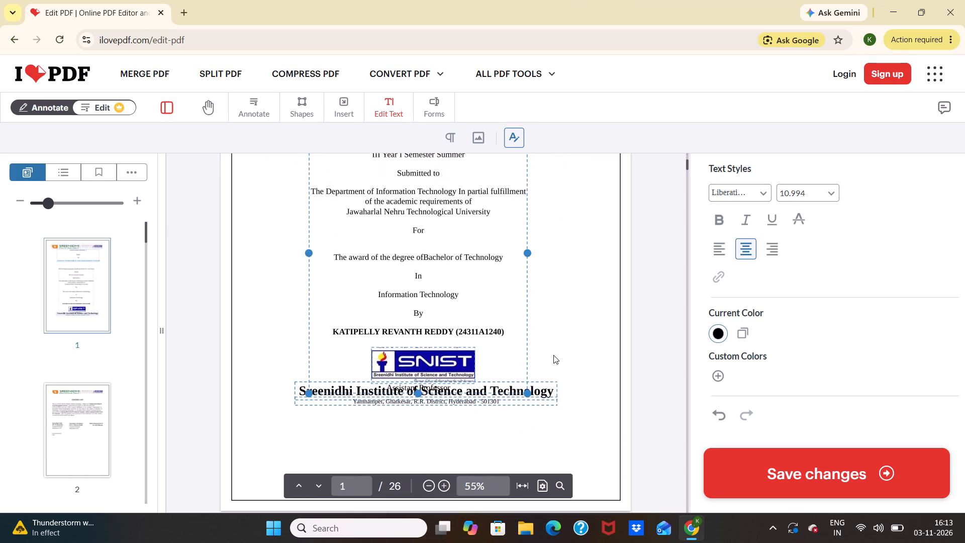
{"action": "scroll", "coordinate": [553, 355], "scroll_direction": "left", "scroll_amount": 2}
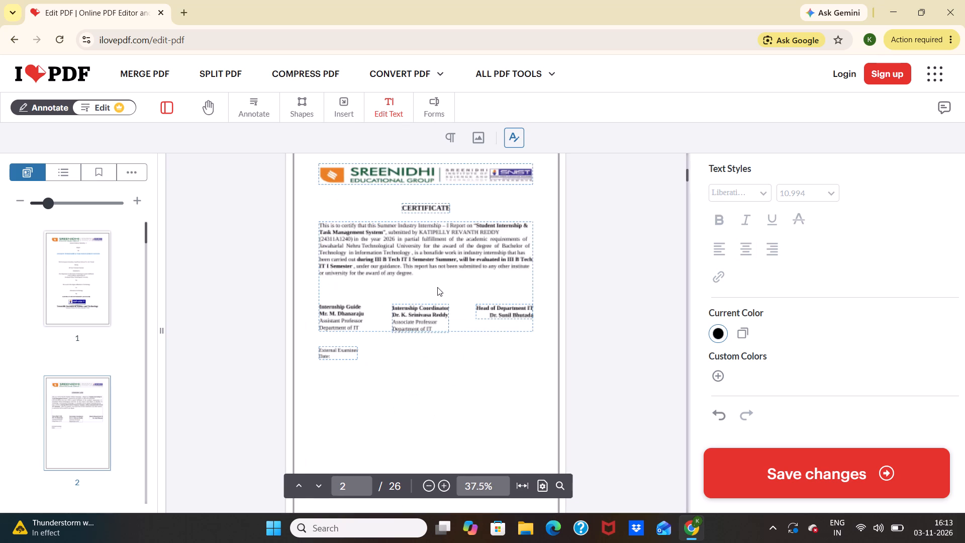
{"action": "scroll", "coordinate": [437, 287], "scroll_direction": "up", "scroll_amount": 2}
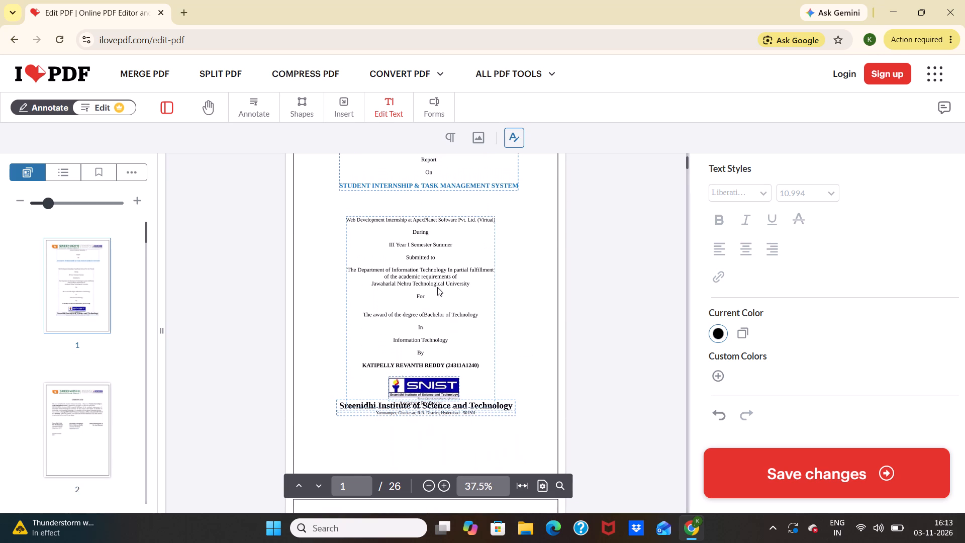
{"action": "left_click", "coordinate": [428, 290]}
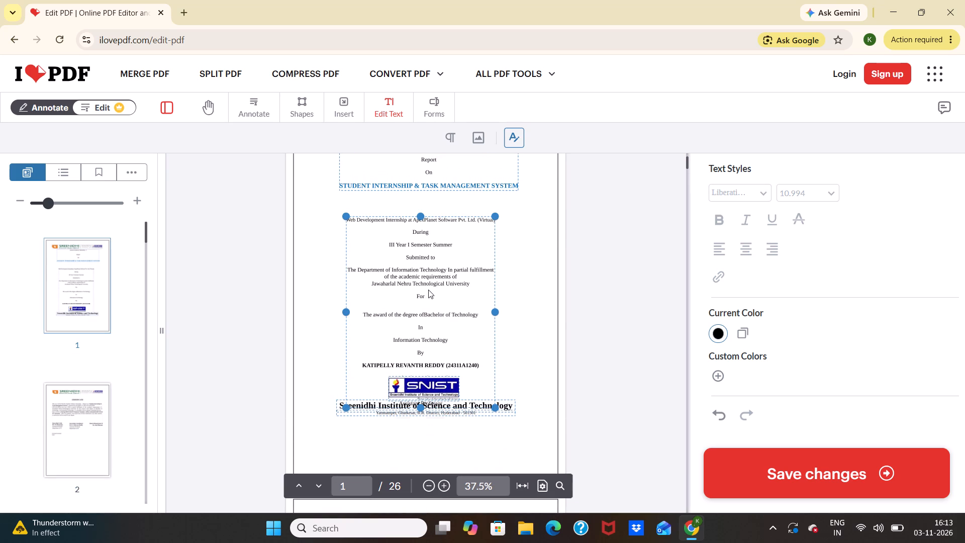
{"action": "left_click_drag", "start_coordinate": [427, 290], "coordinate": [430, 283]}
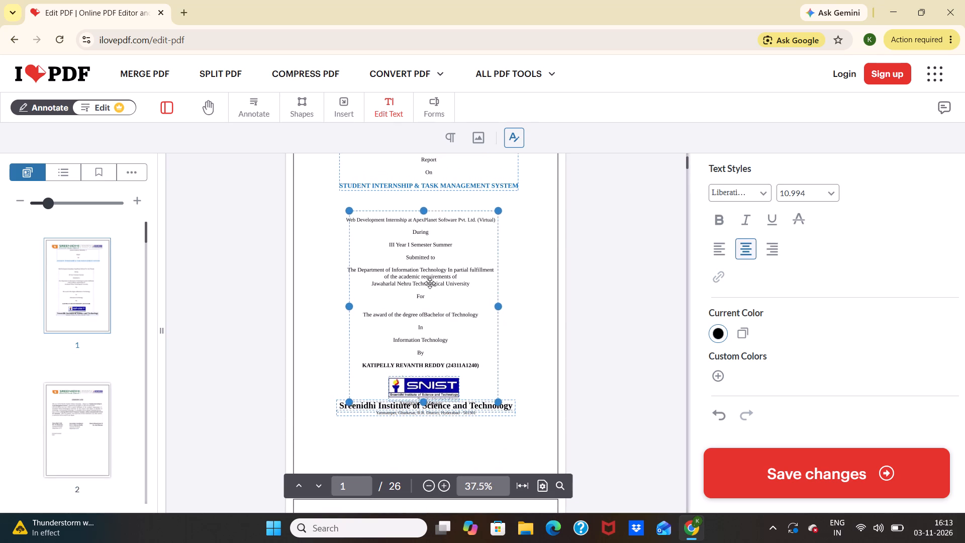
{"action": "left_click_drag", "start_coordinate": [430, 283], "coordinate": [437, 275]}
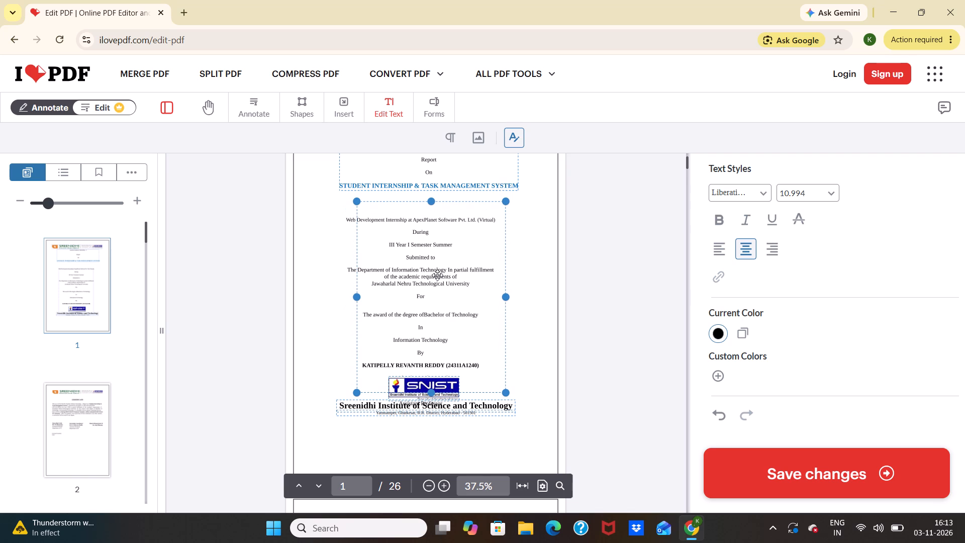
{"action": "left_click_drag", "start_coordinate": [437, 275], "coordinate": [435, 267]}
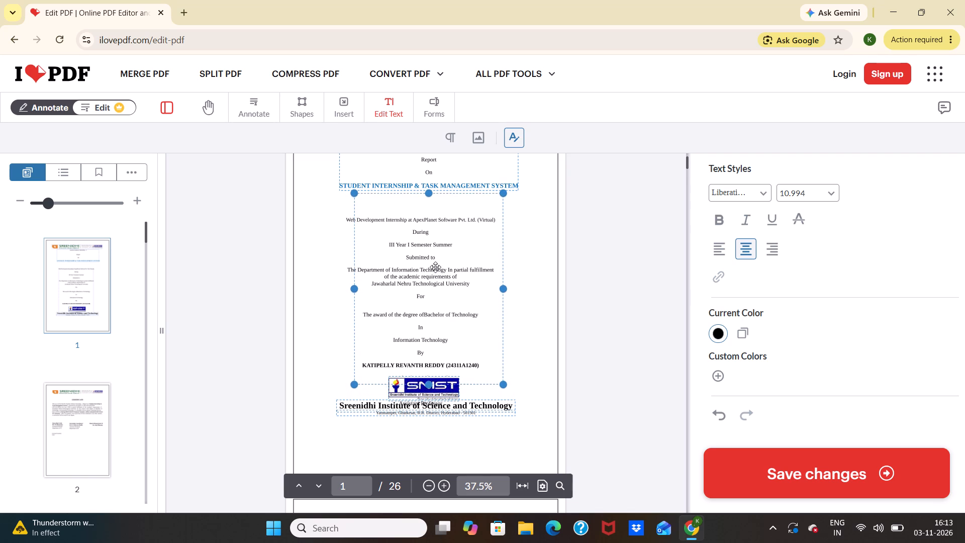
{"action": "left_click_drag", "start_coordinate": [435, 267], "coordinate": [435, 268]}
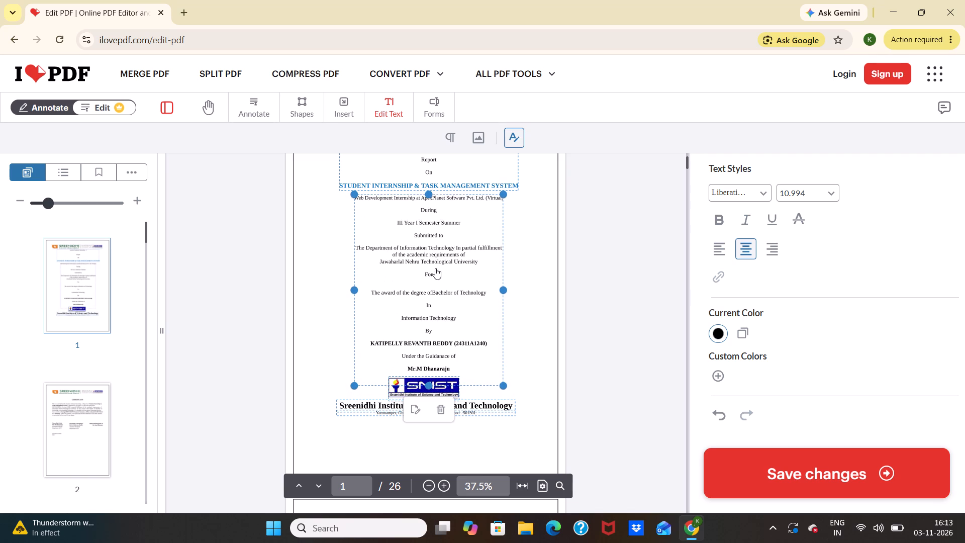
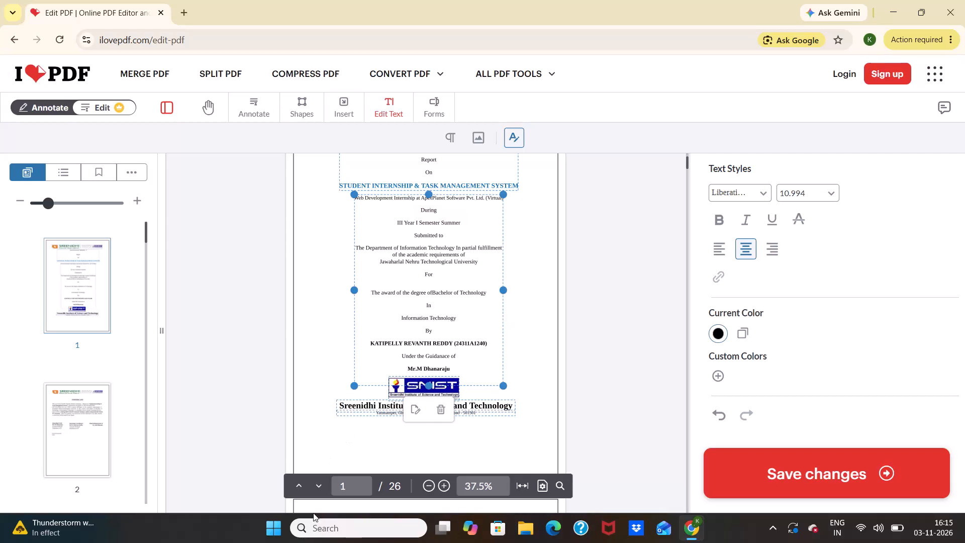
Launch Microsoft Word from the pinned apps.
{"action": "left_click", "coordinate": [322, 529]}
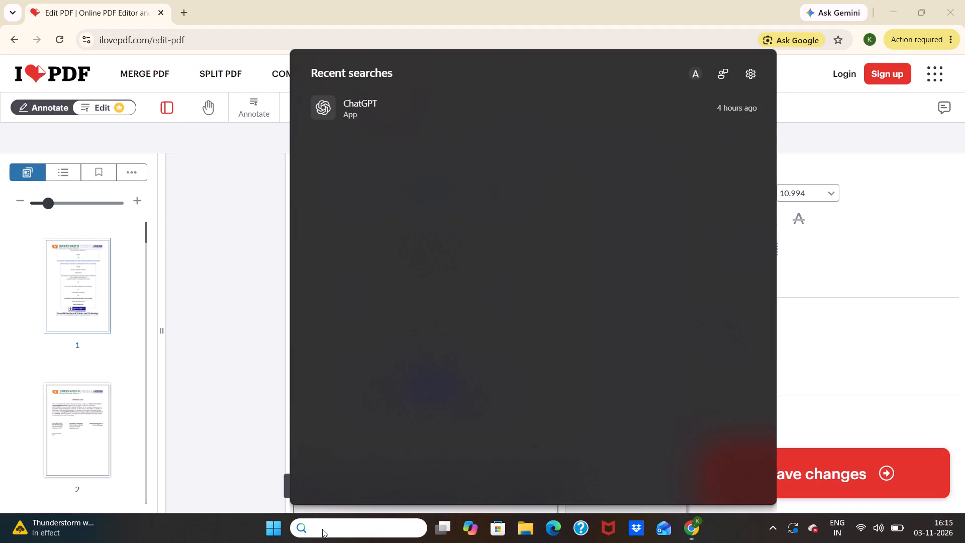
{"action": "left_click", "coordinate": [268, 532]}
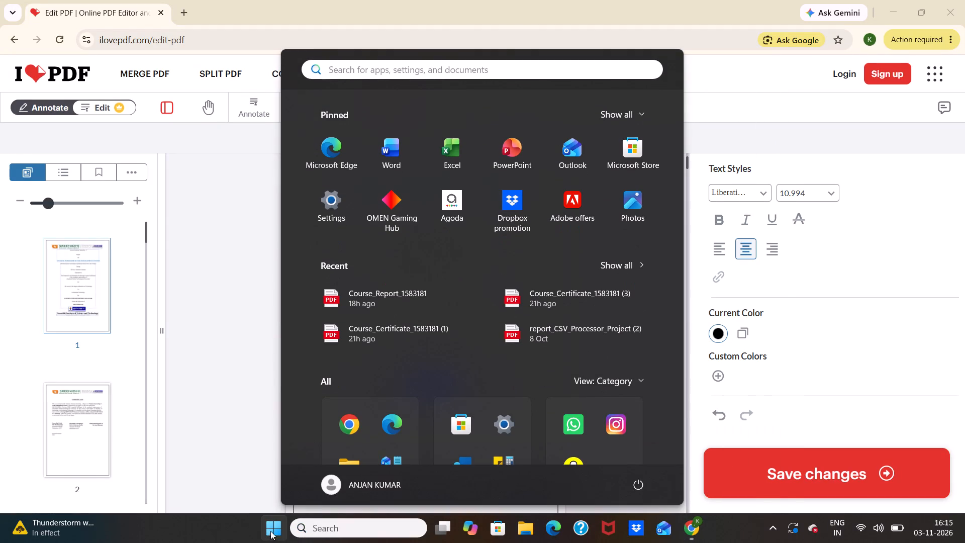
{"action": "double_click", "coordinate": [392, 151]}
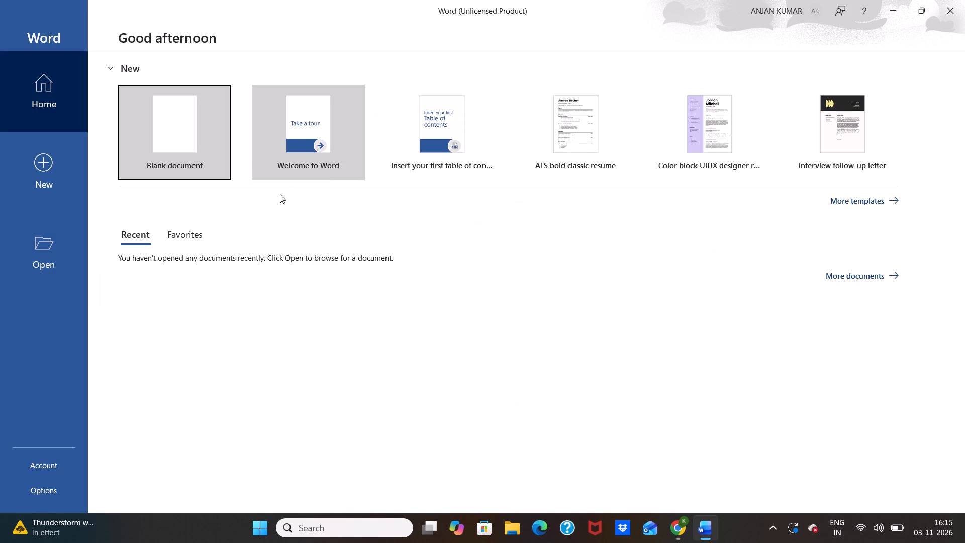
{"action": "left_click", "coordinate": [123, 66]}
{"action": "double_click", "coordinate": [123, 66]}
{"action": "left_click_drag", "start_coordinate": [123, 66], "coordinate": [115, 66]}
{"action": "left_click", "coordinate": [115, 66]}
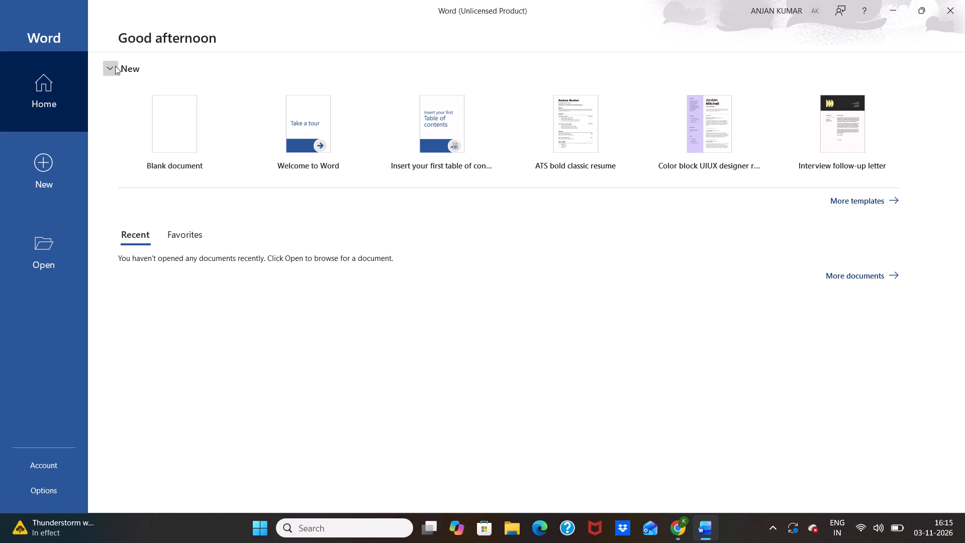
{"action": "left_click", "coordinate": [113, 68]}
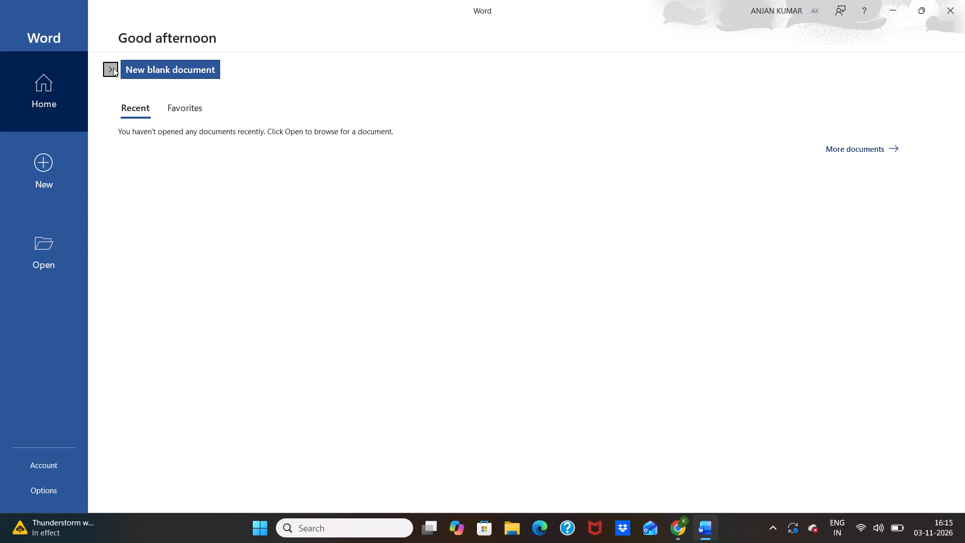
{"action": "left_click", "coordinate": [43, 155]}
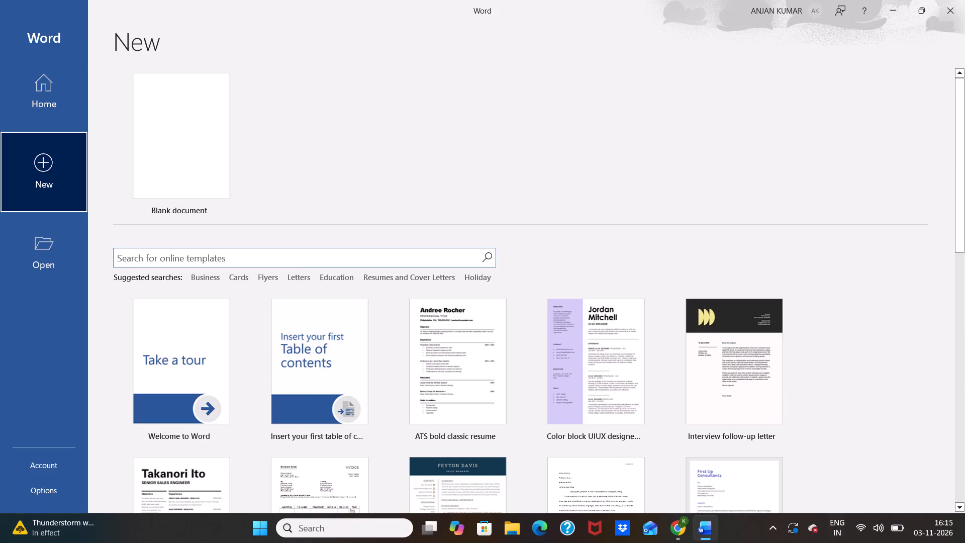
Browse the files stored on This PC for a document to open in Word.
{"action": "double_click", "coordinate": [49, 248]}
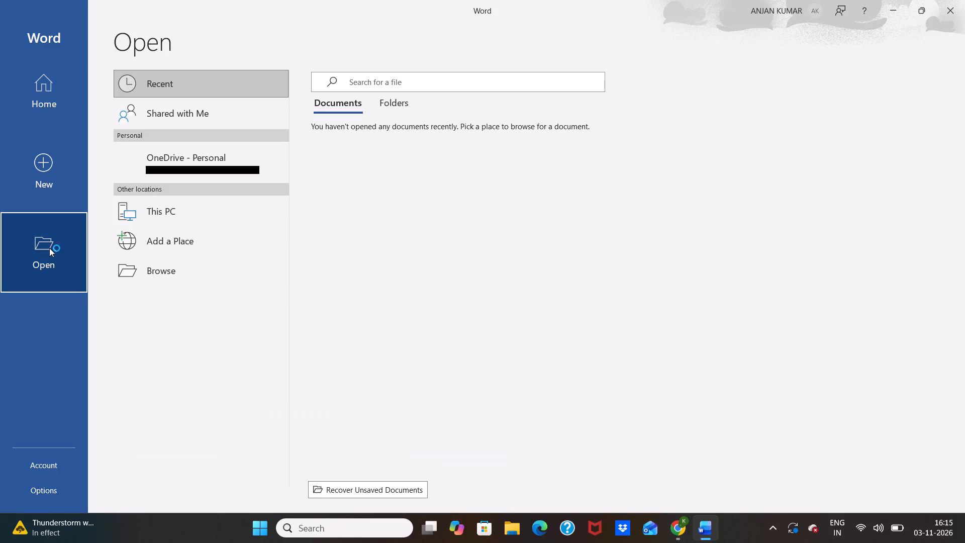
{"action": "left_click", "coordinate": [163, 214]}
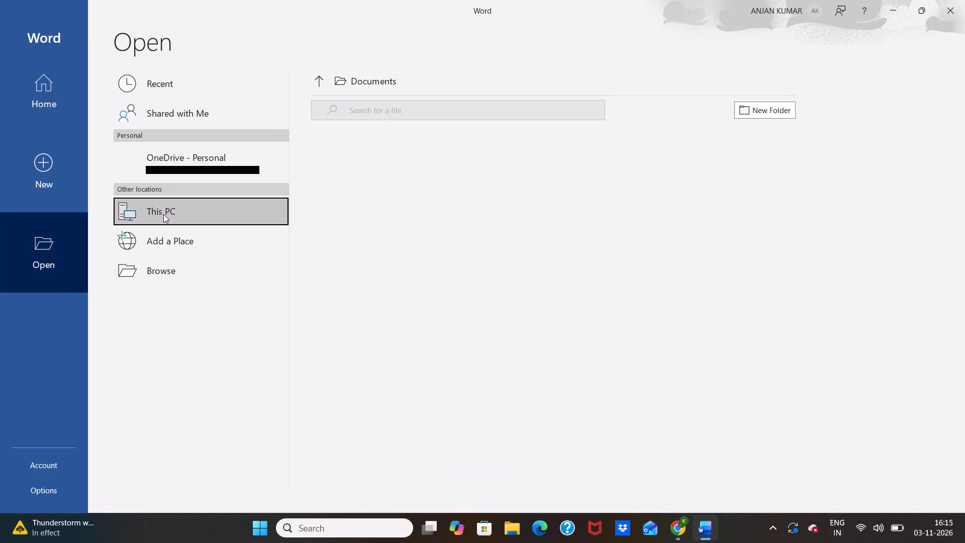